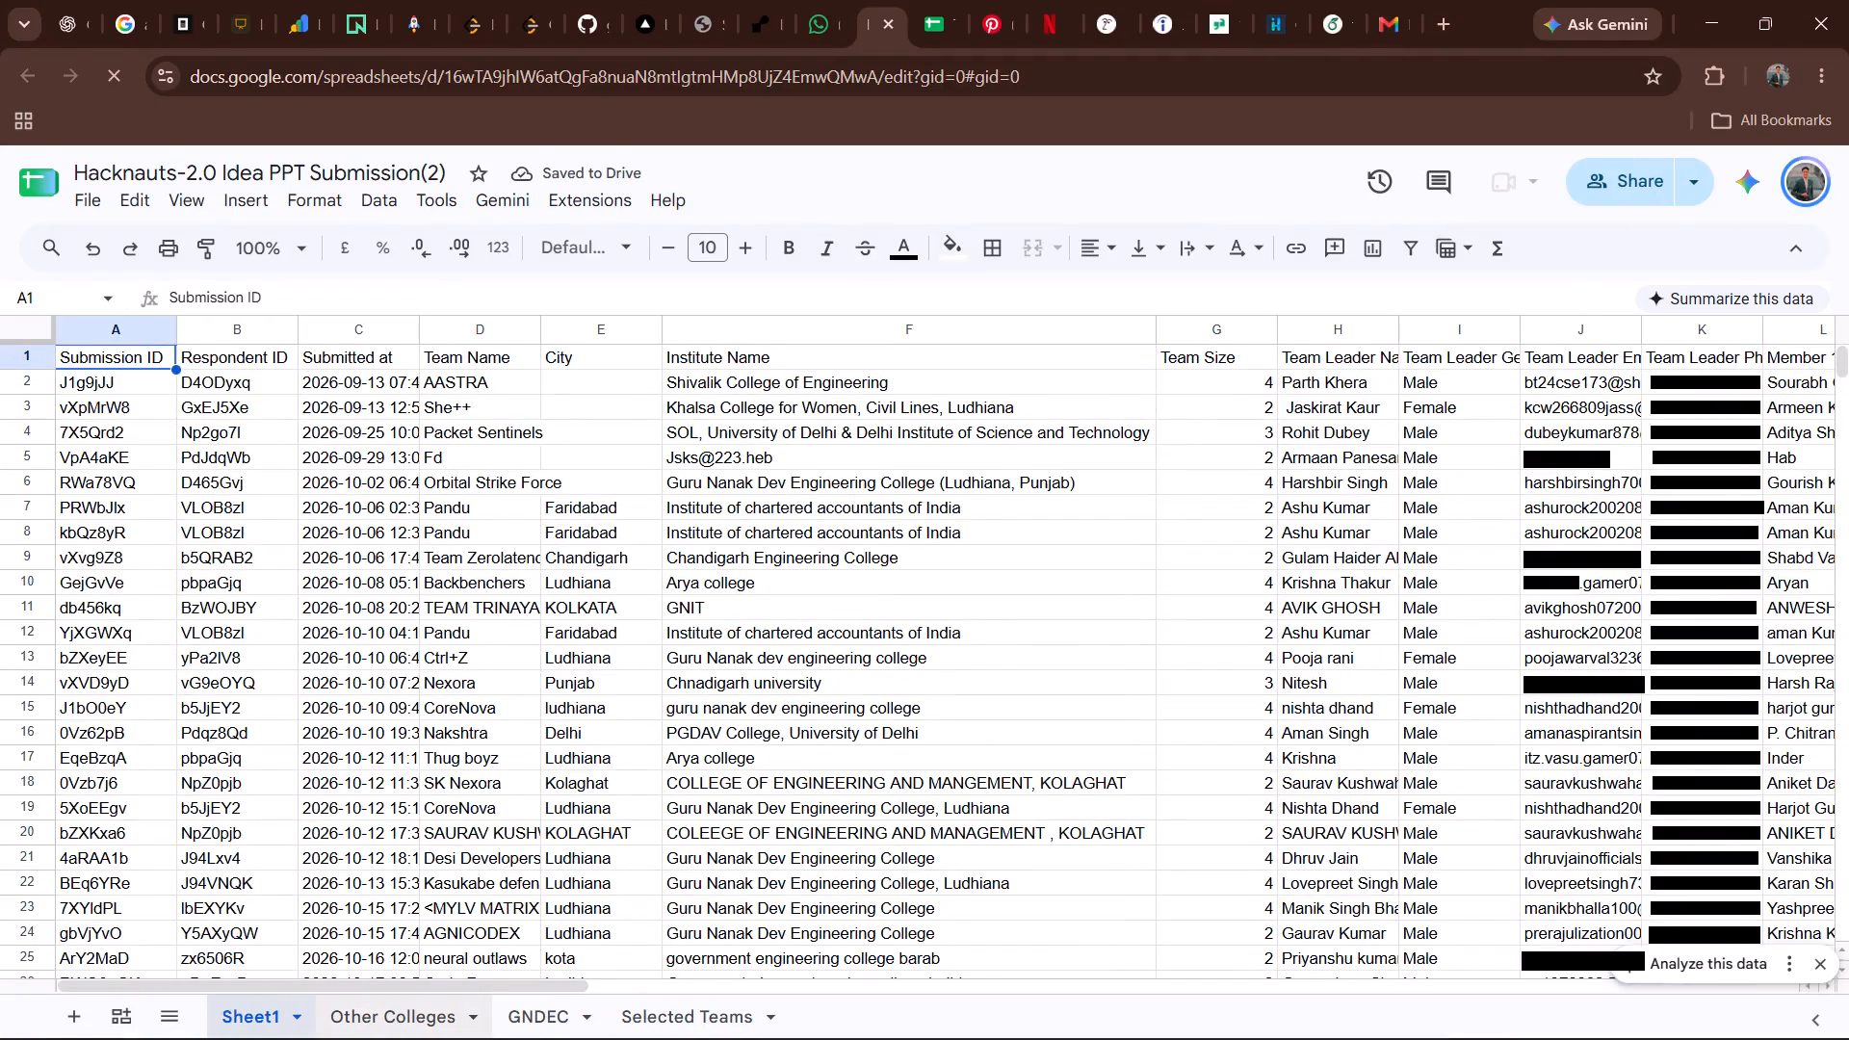
# Open the Other Colleges sheet and scan across the team columns for entries missing from Gaurav's scoring rows.
pyautogui.click(385, 1018)
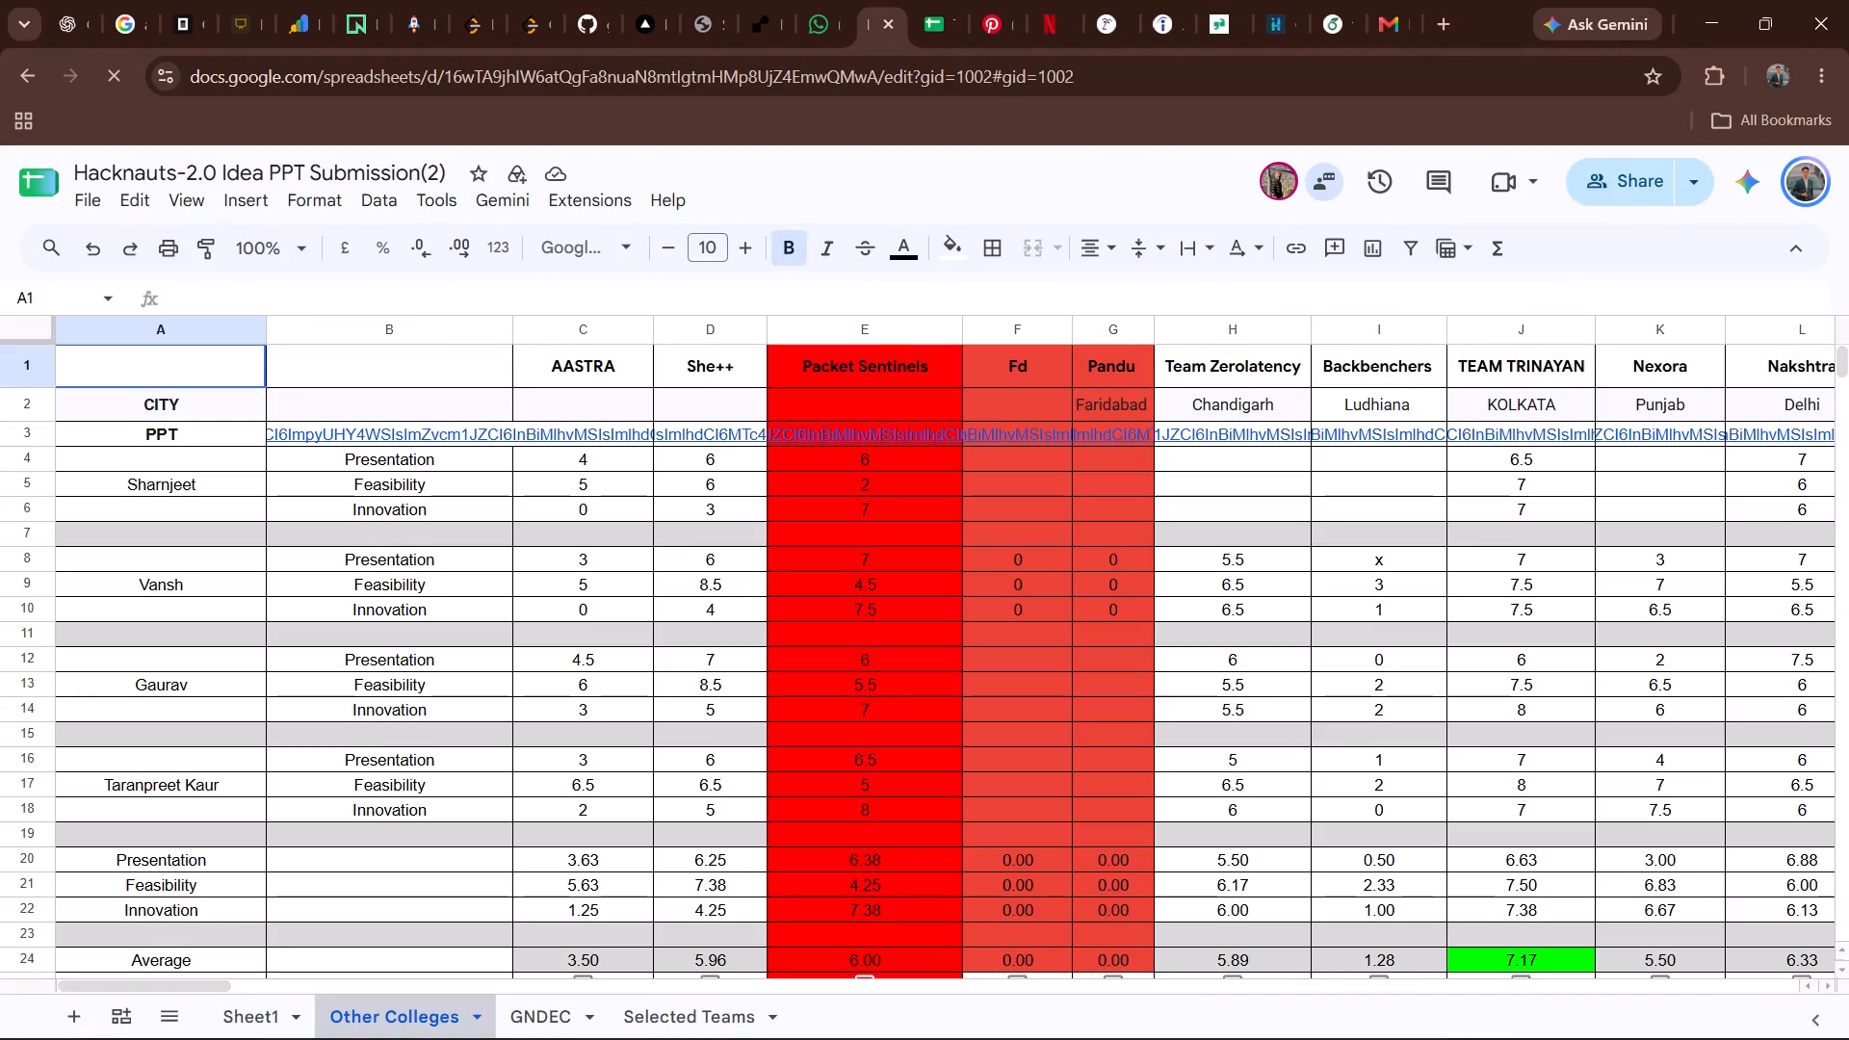
pyautogui.hscroll(-9, 1161, 684)
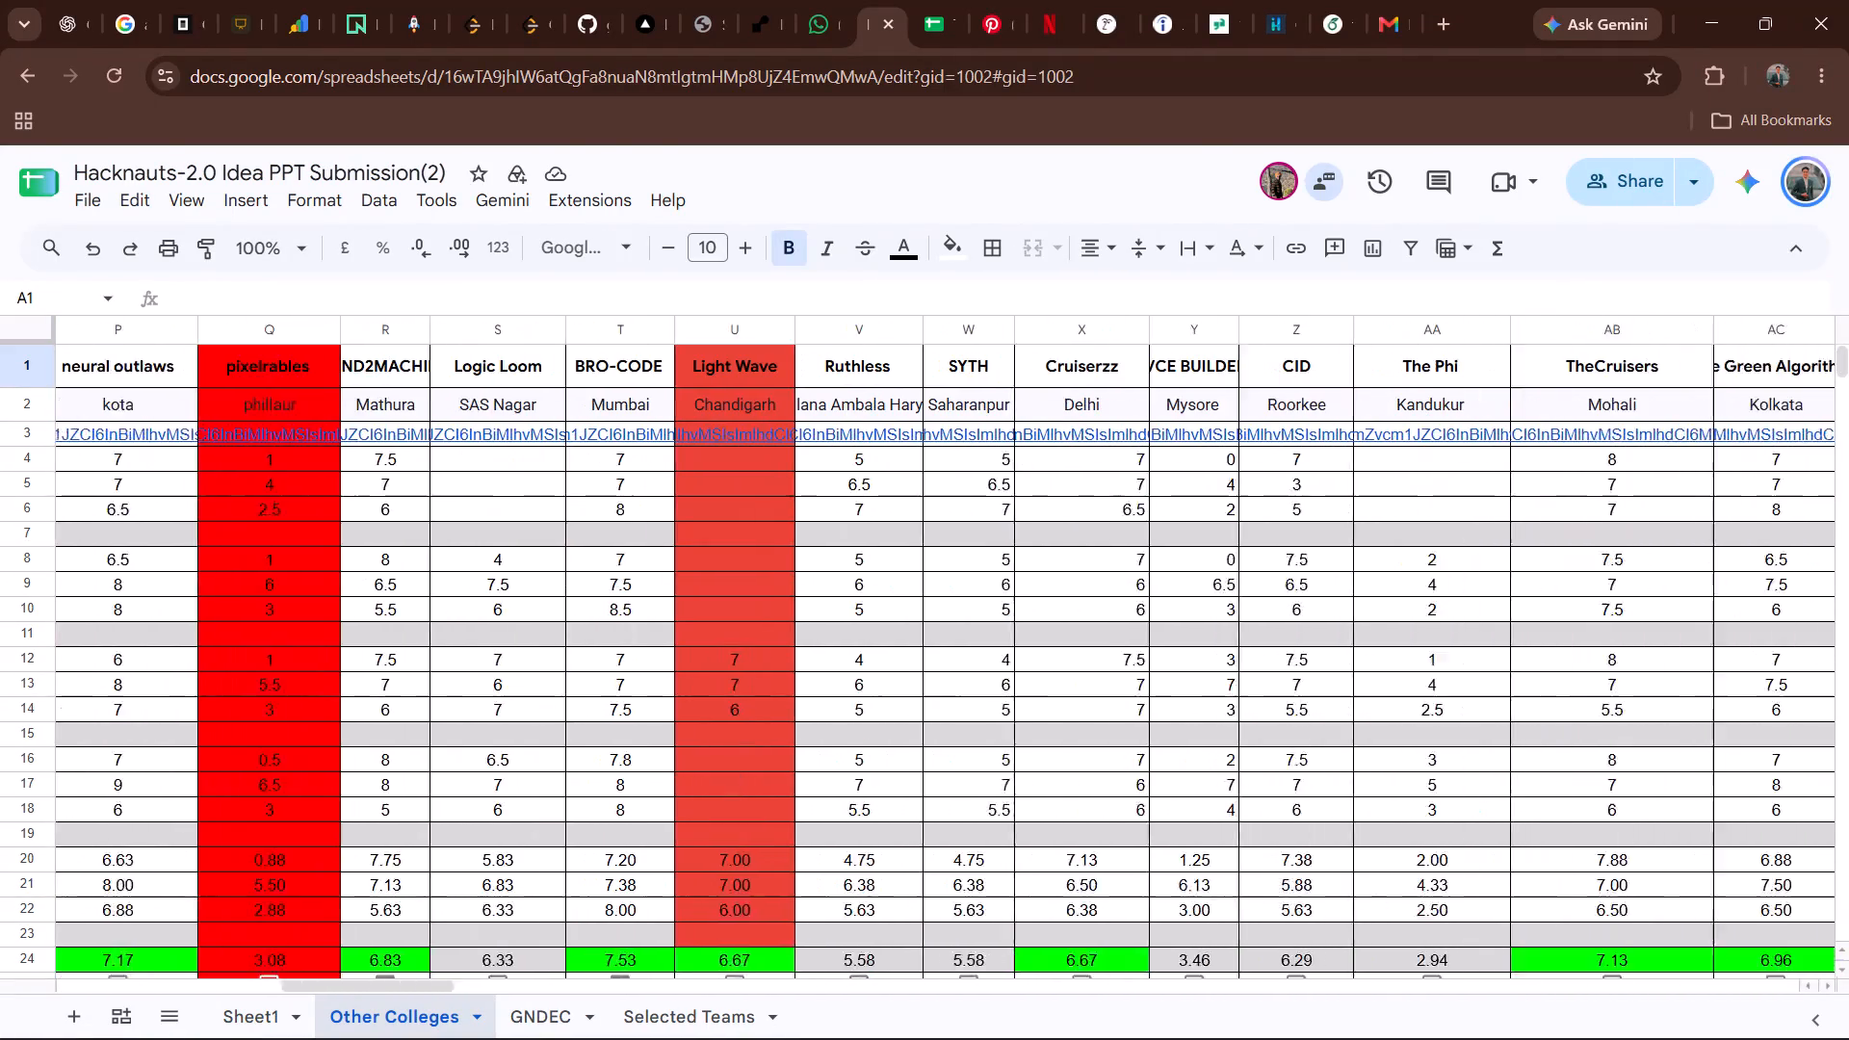
pyautogui.hscroll(16, 1161, 684)
pyautogui.hscroll(-1, 1161, 684)
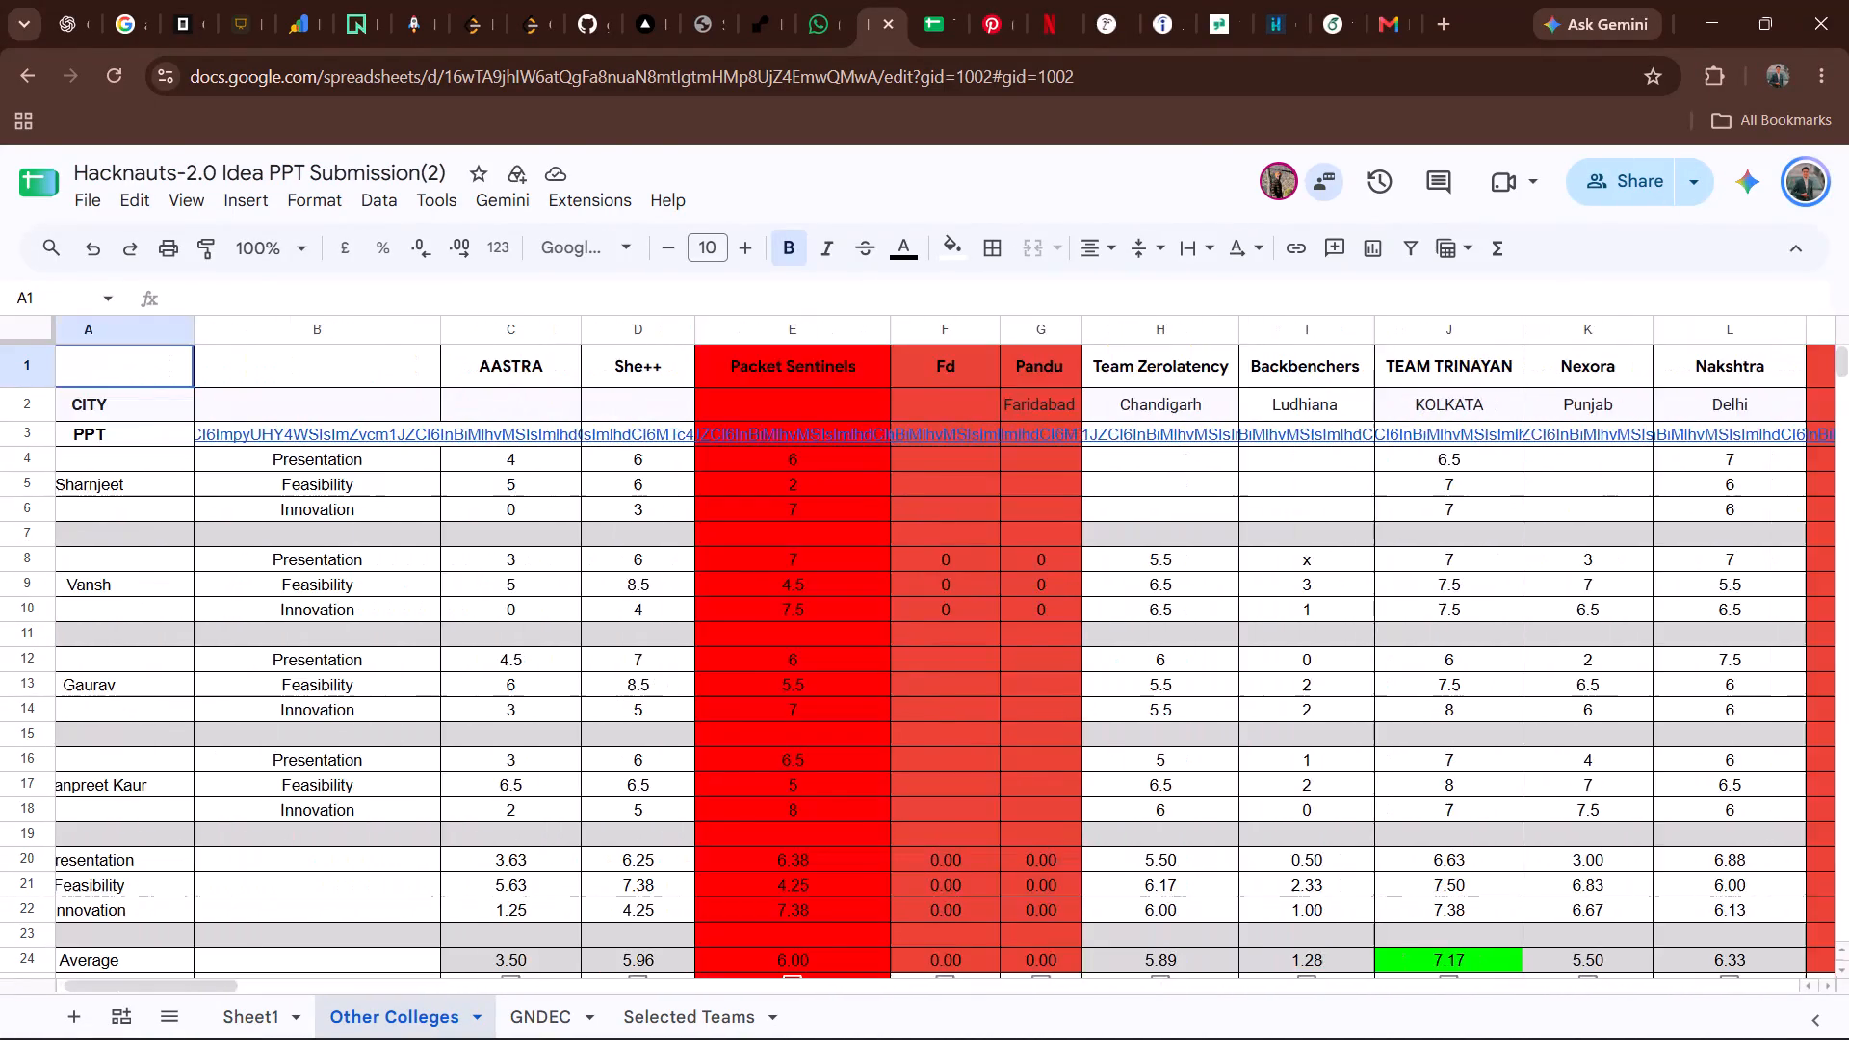
pyautogui.hscroll(-10, 1161, 684)
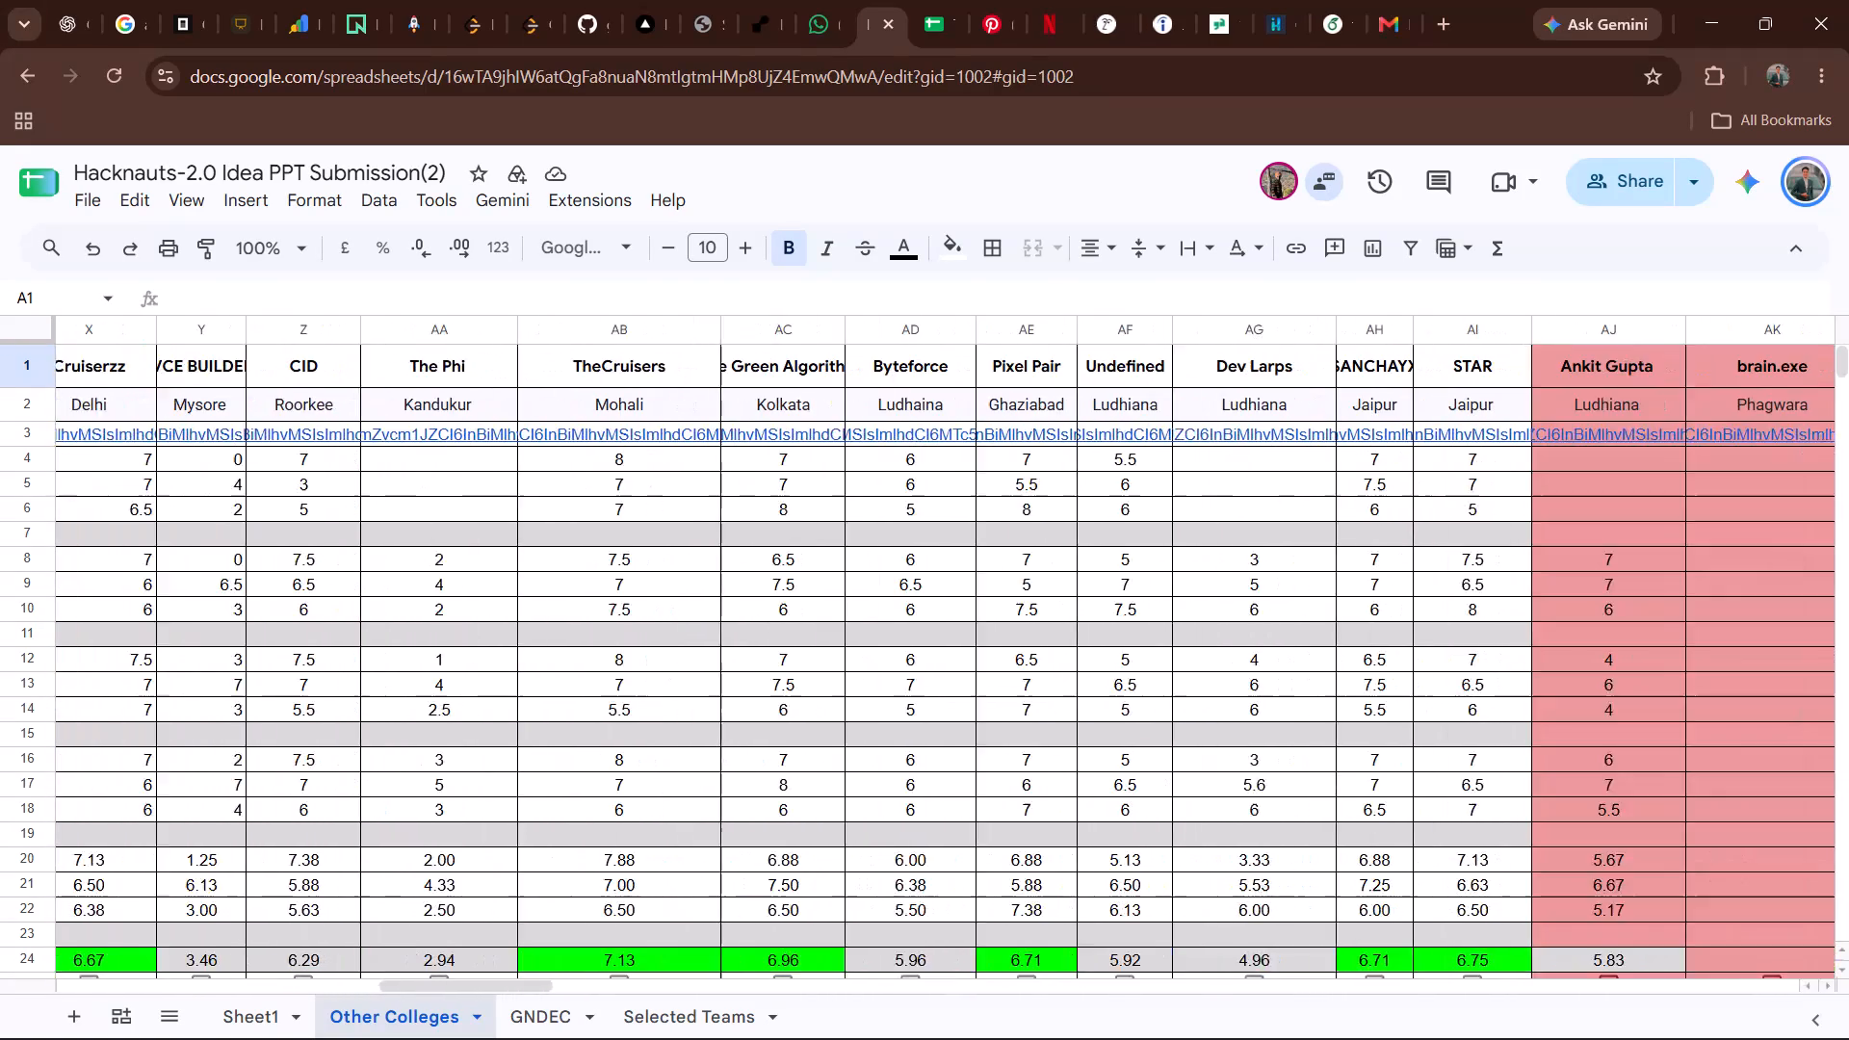
pyautogui.hscroll(-2, 1161, 684)
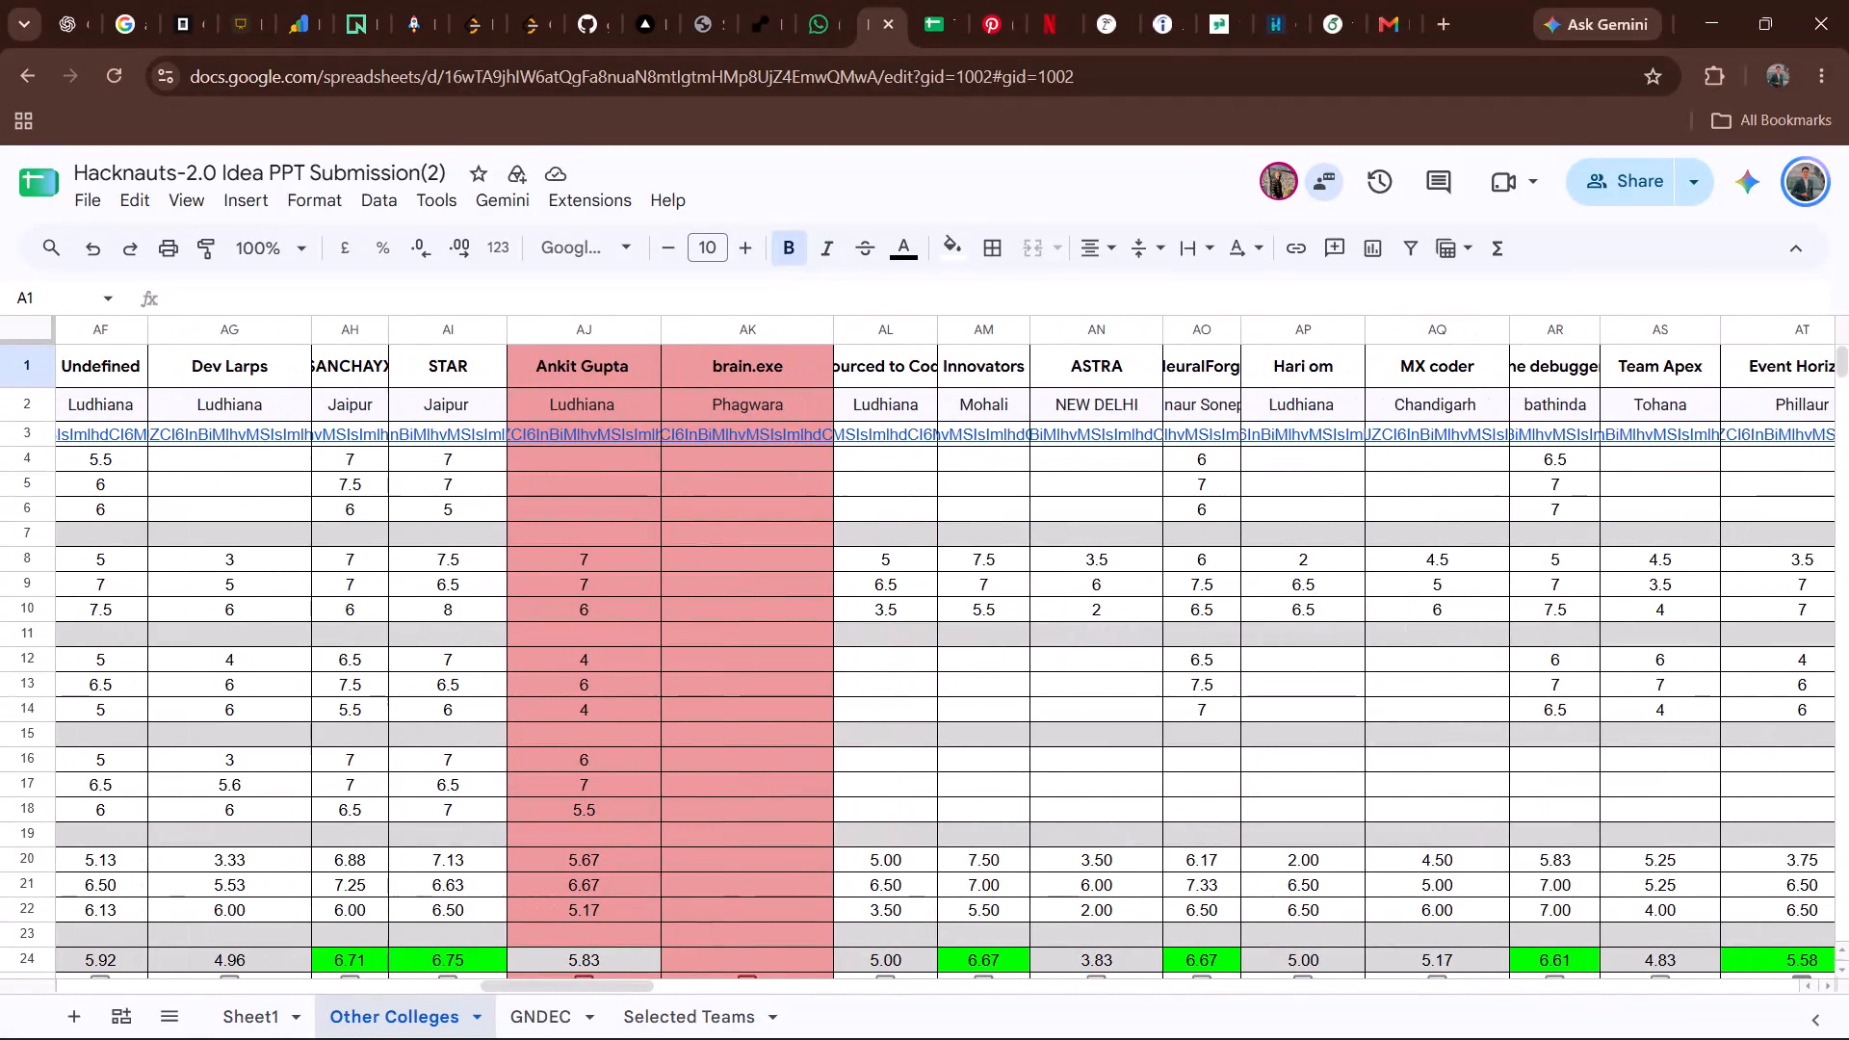
# Open the PPT submission of the Ludhiana team in column AL and skim through its slides.
pyautogui.click(873, 678)
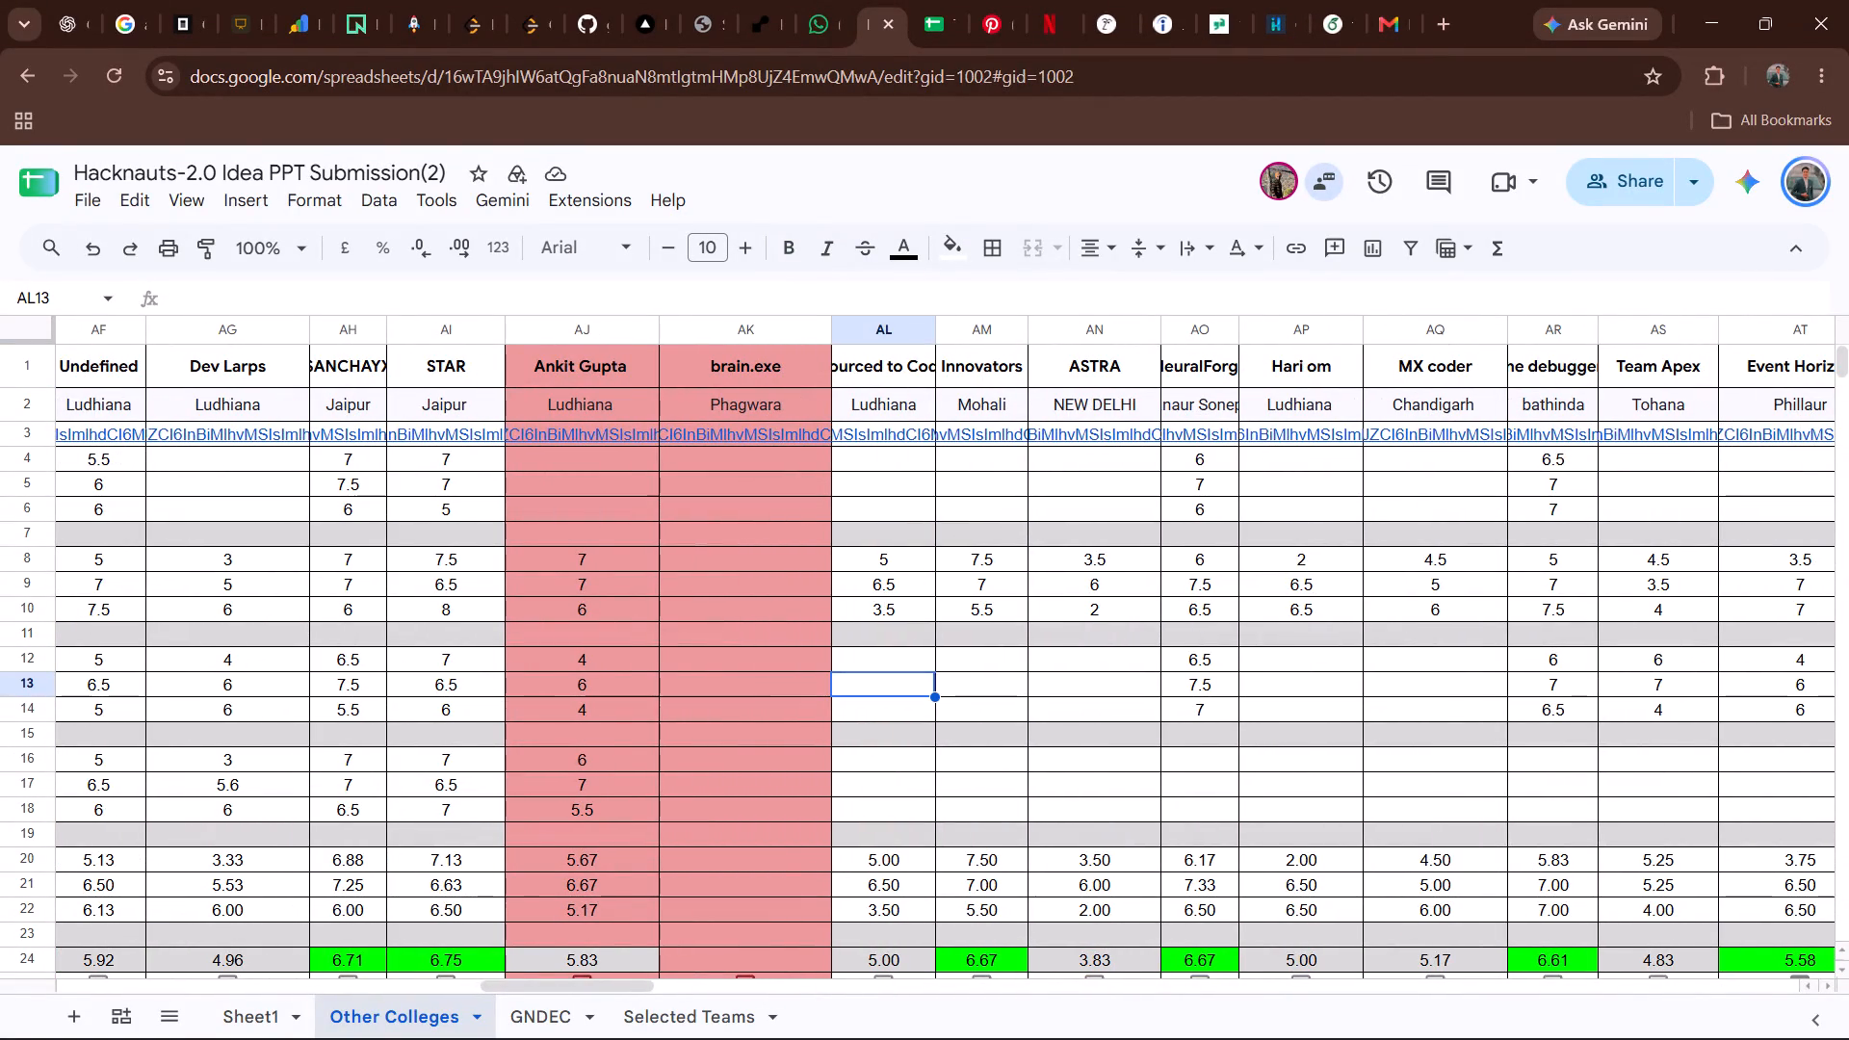
pyautogui.click(939, 484)
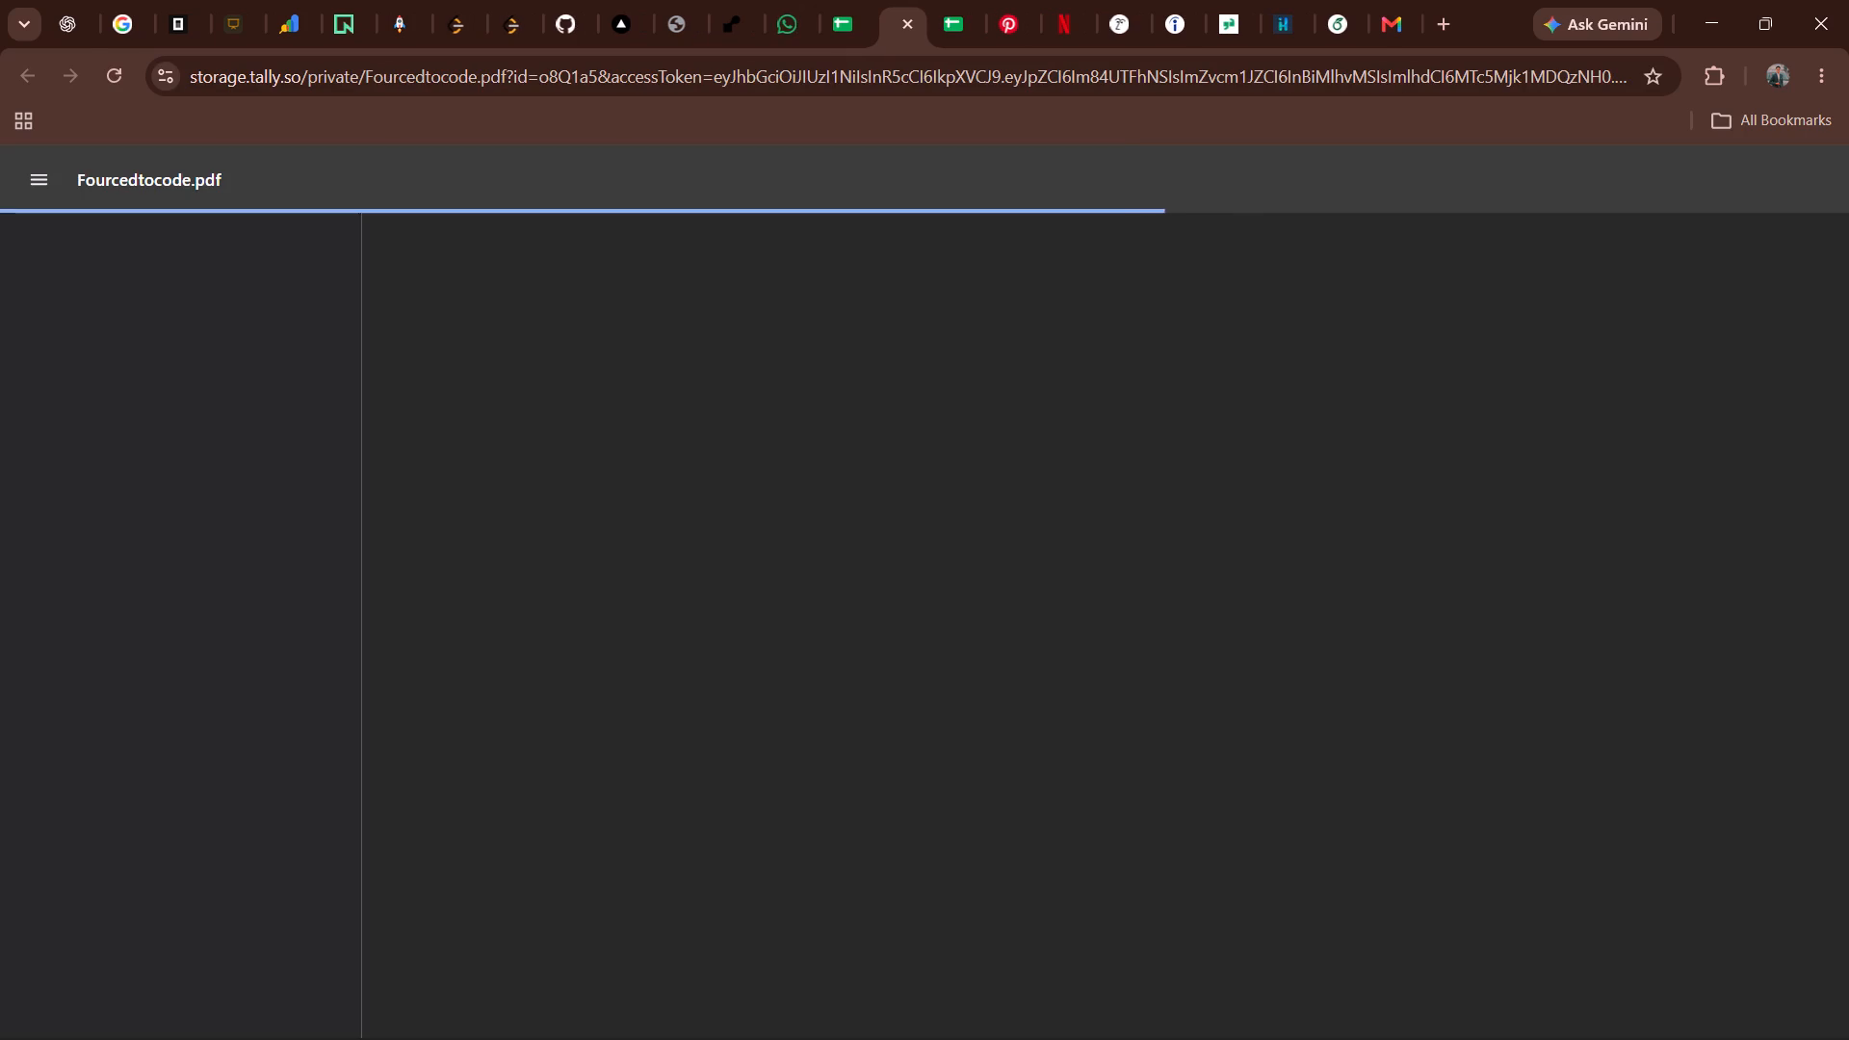
pyautogui.scroll(-14, 939, 484)
pyautogui.scroll(5, 939, 471)
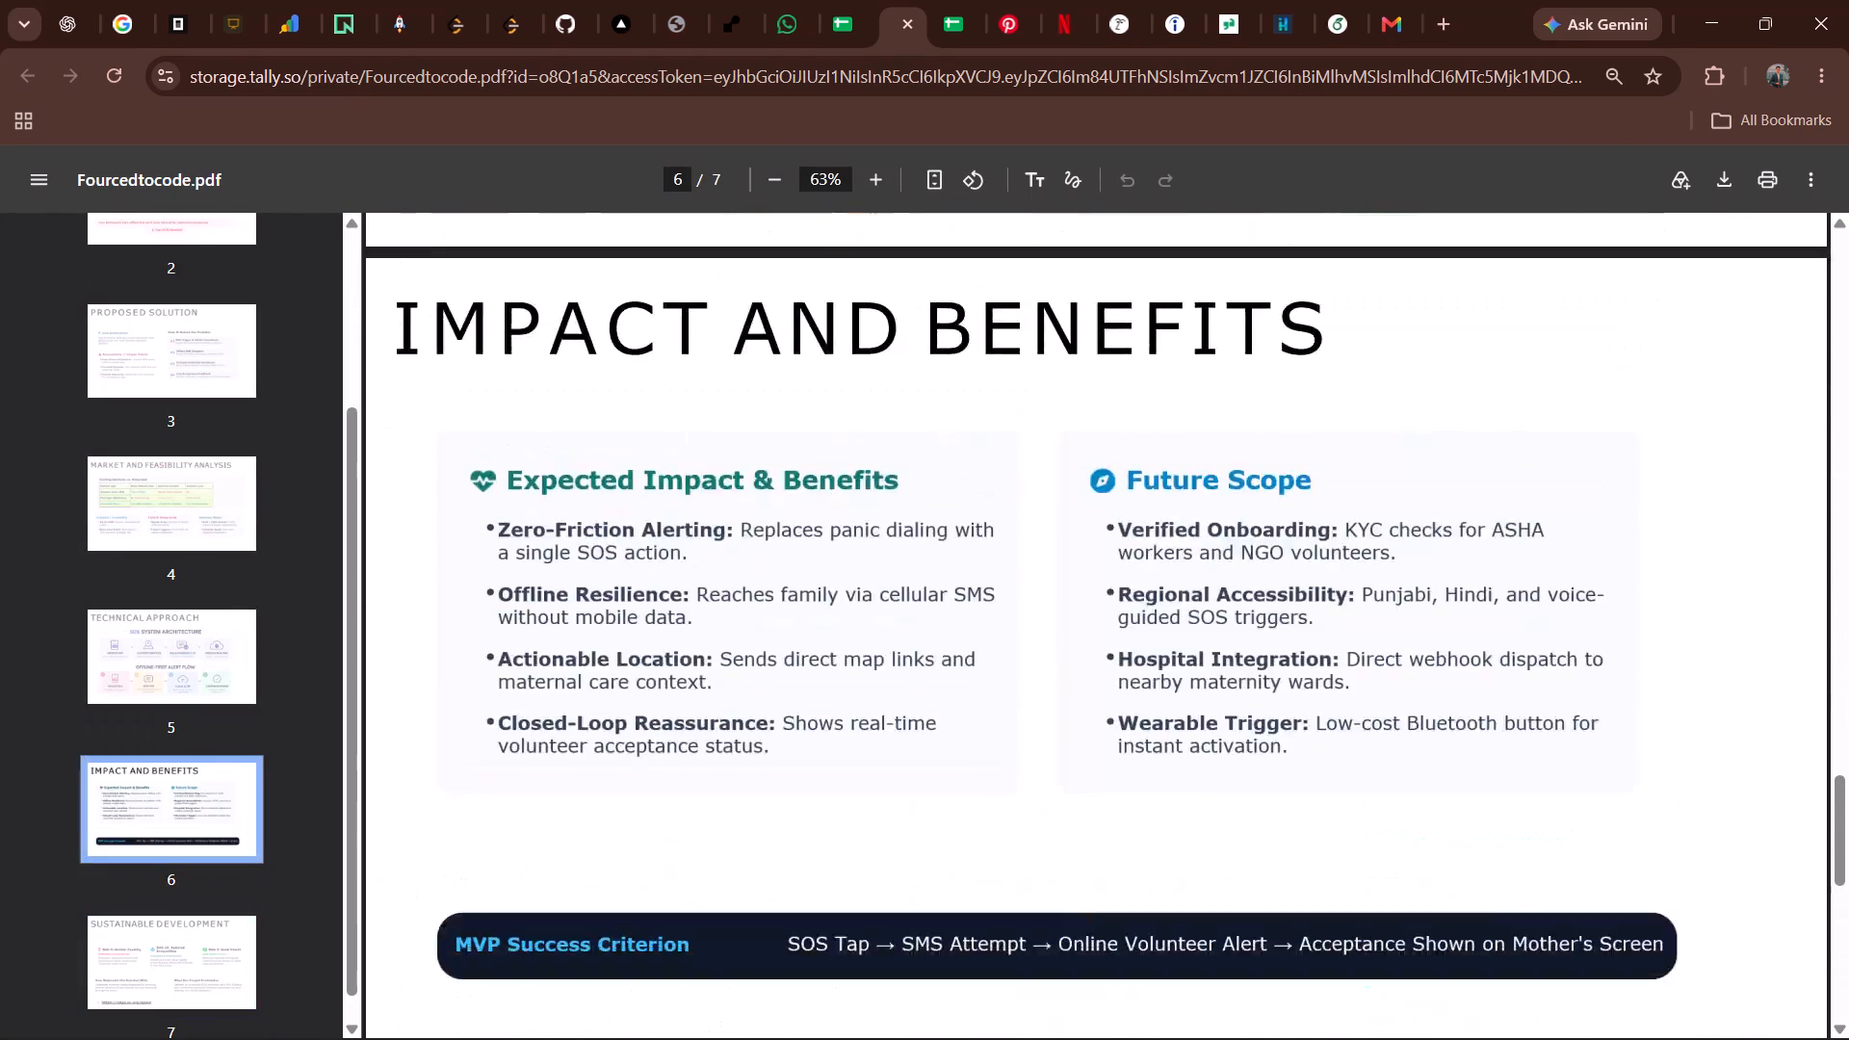
pyautogui.scroll(2, 939, 471)
# Back in the score sheet, enter 5 as Gaurav's Presentation score for the team in column AL.
pyautogui.click(831, 11)
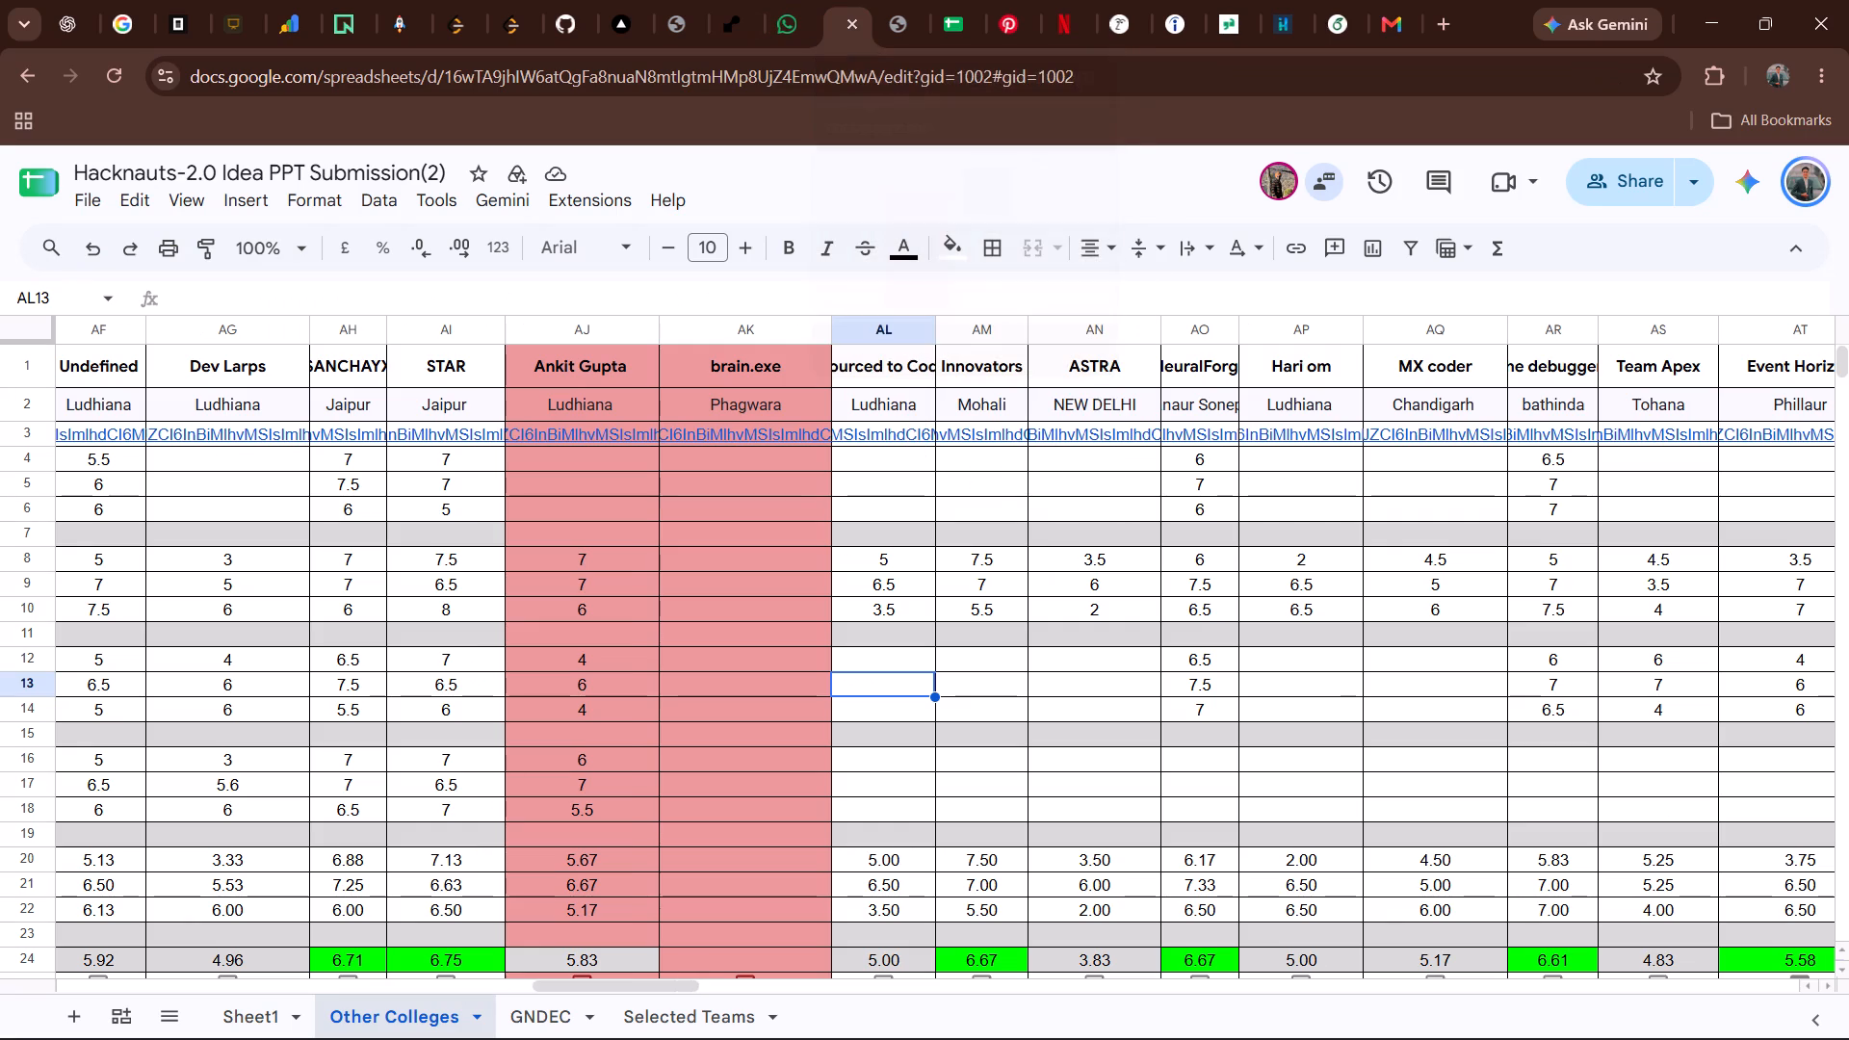
pyautogui.press('Up')
pyautogui.press('5')
pyautogui.press('Return')
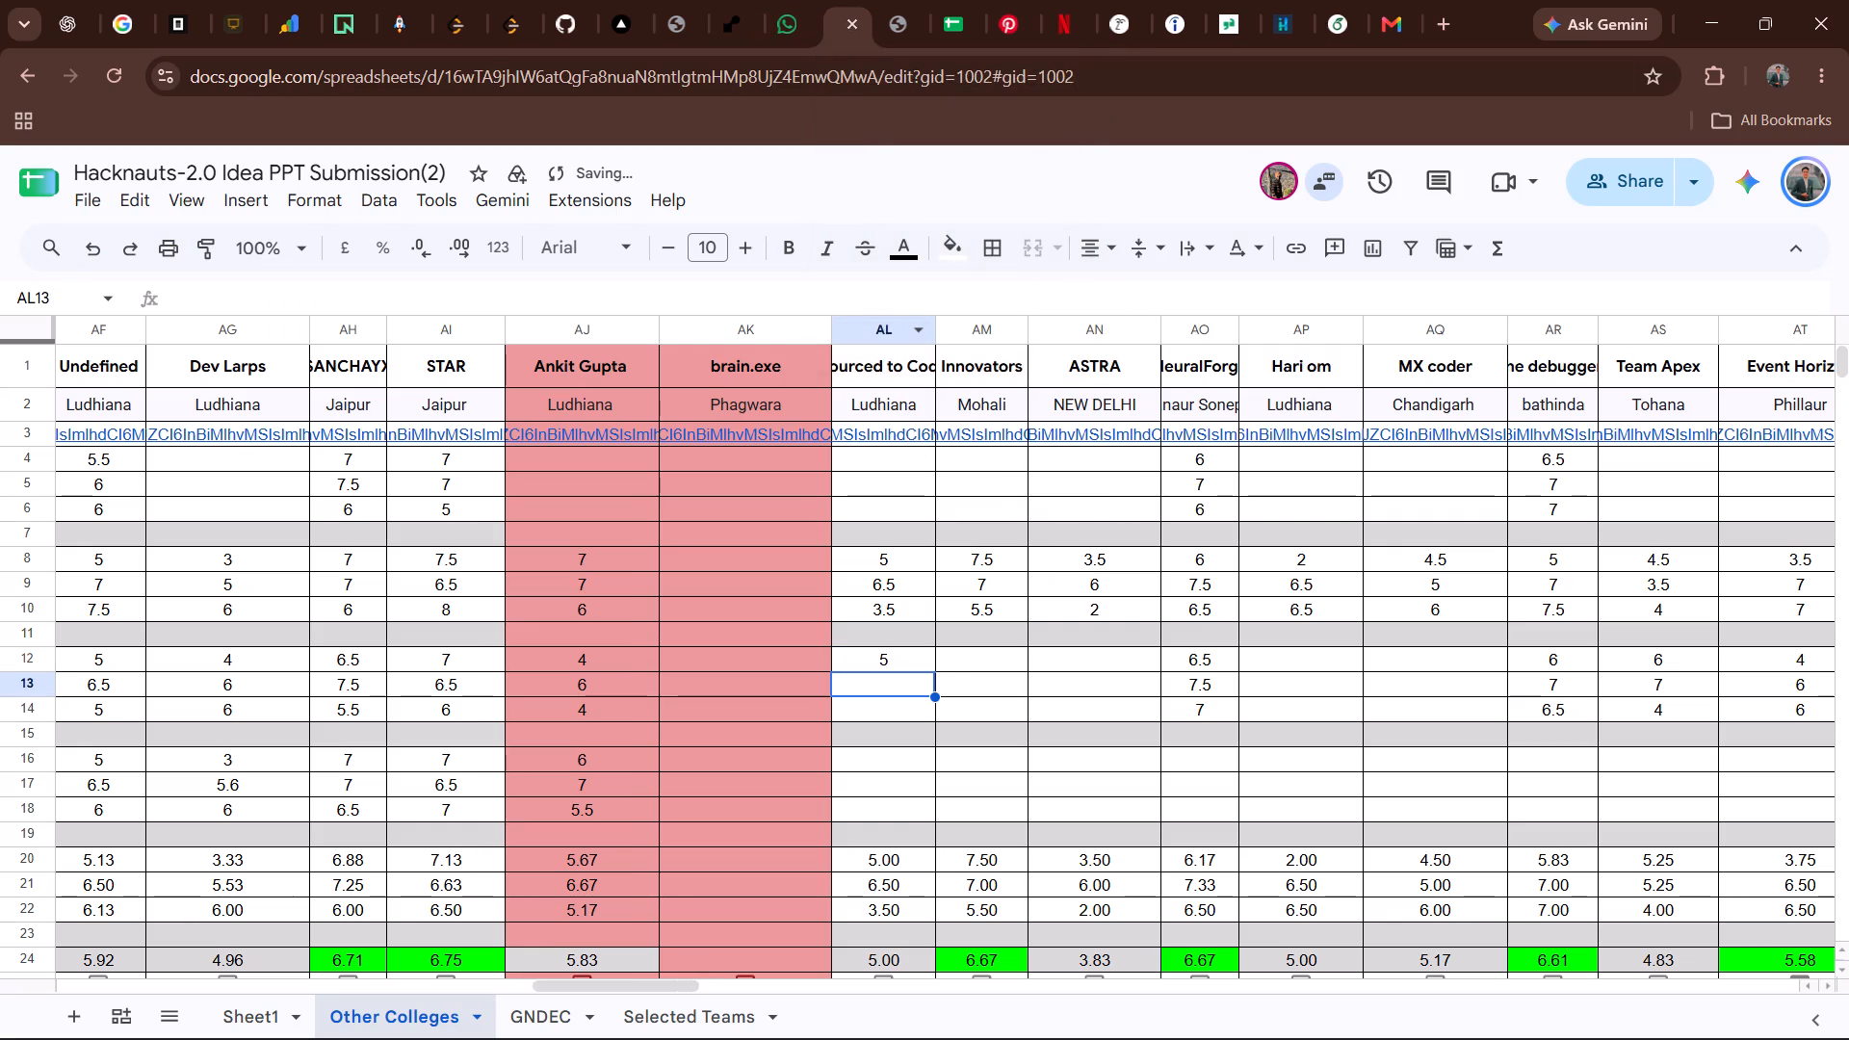
# Return to Fourcedtocode.pdf and read the Problem Statement and Proposed Solution slides to judge feasibility and innovation.
pyautogui.click(896, 12)
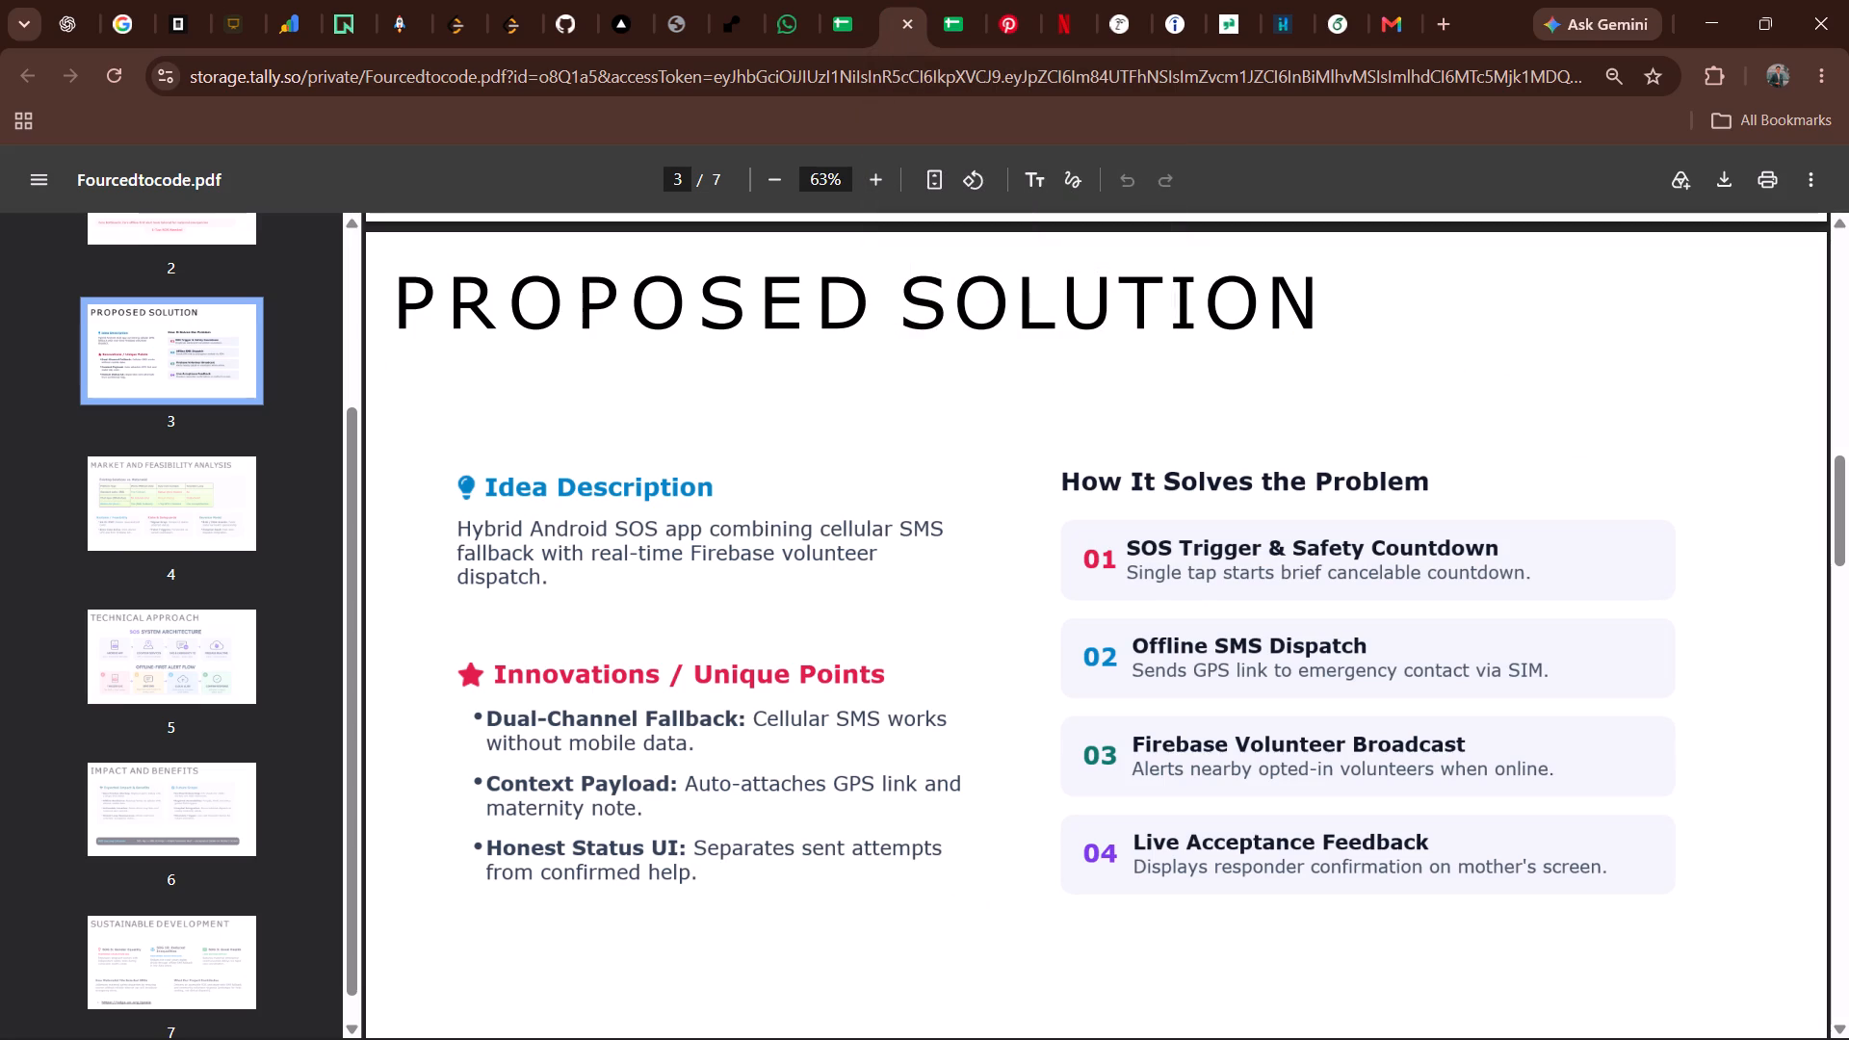
pyautogui.scroll(6, 997, 1033)
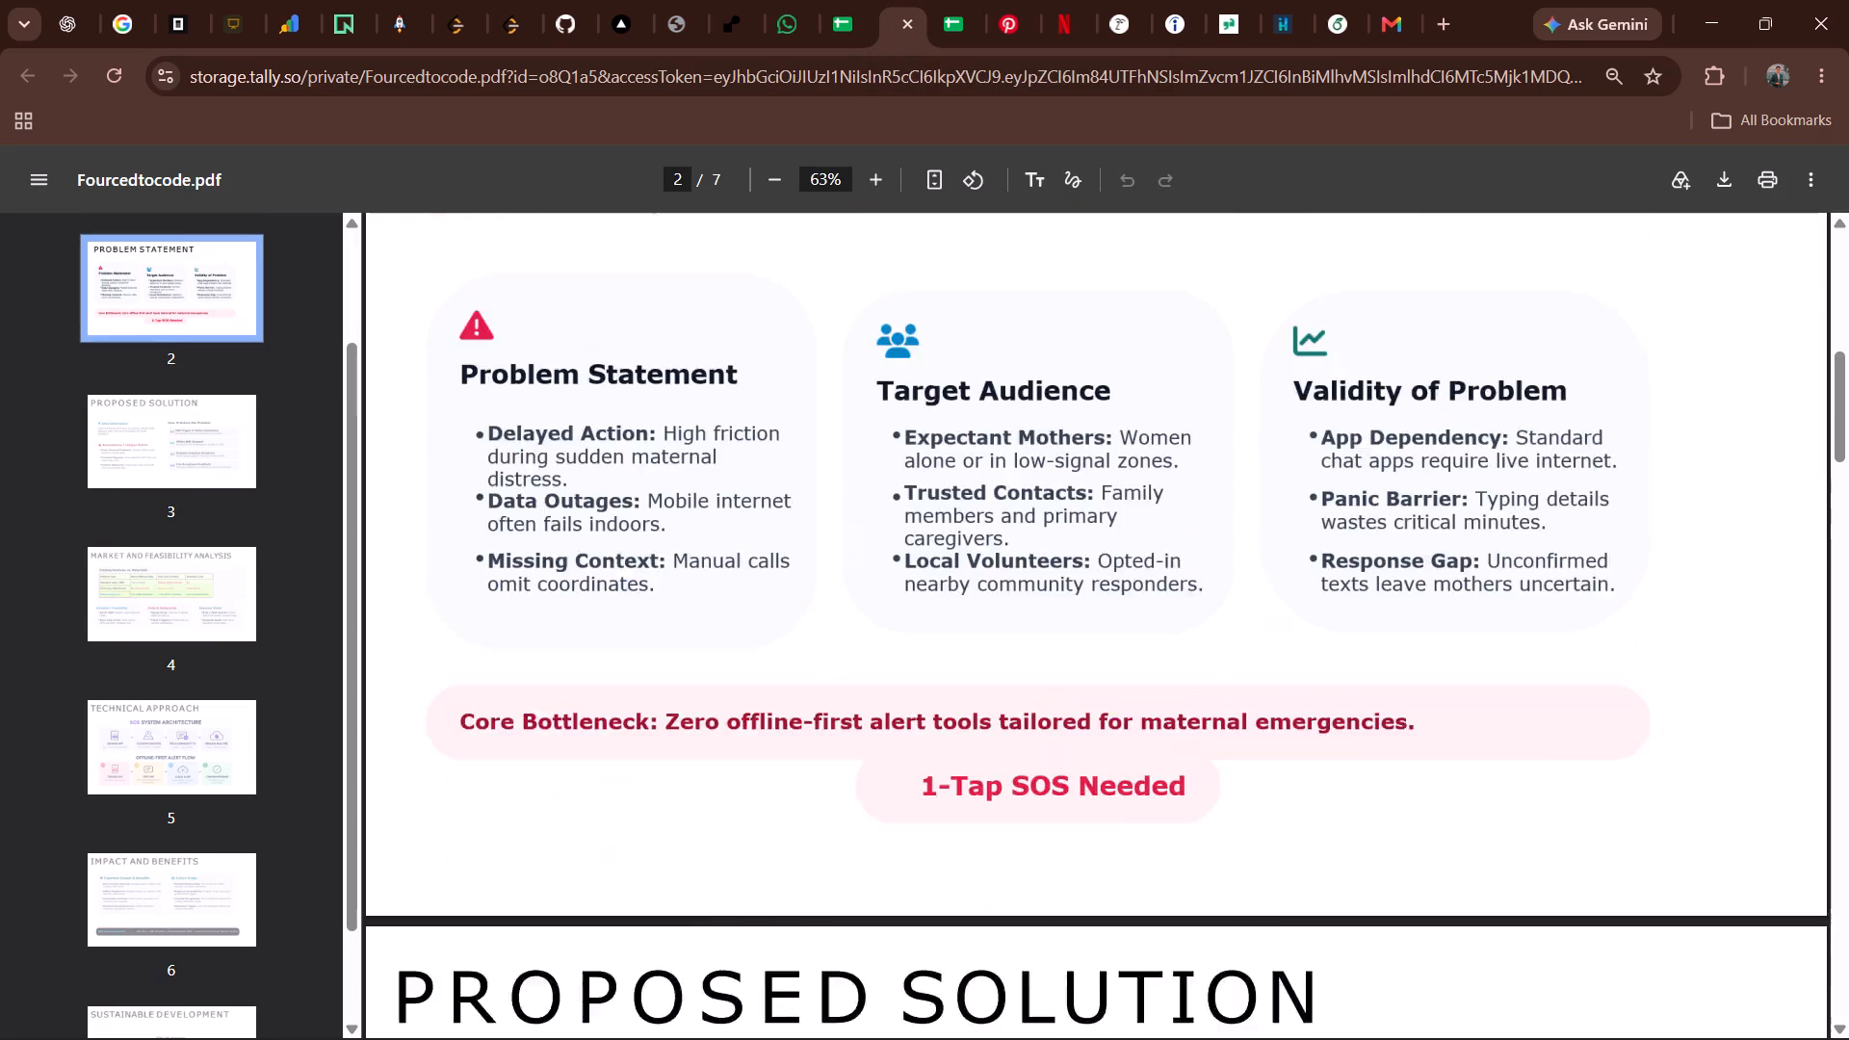
pyautogui.scroll(-1, 943, 855)
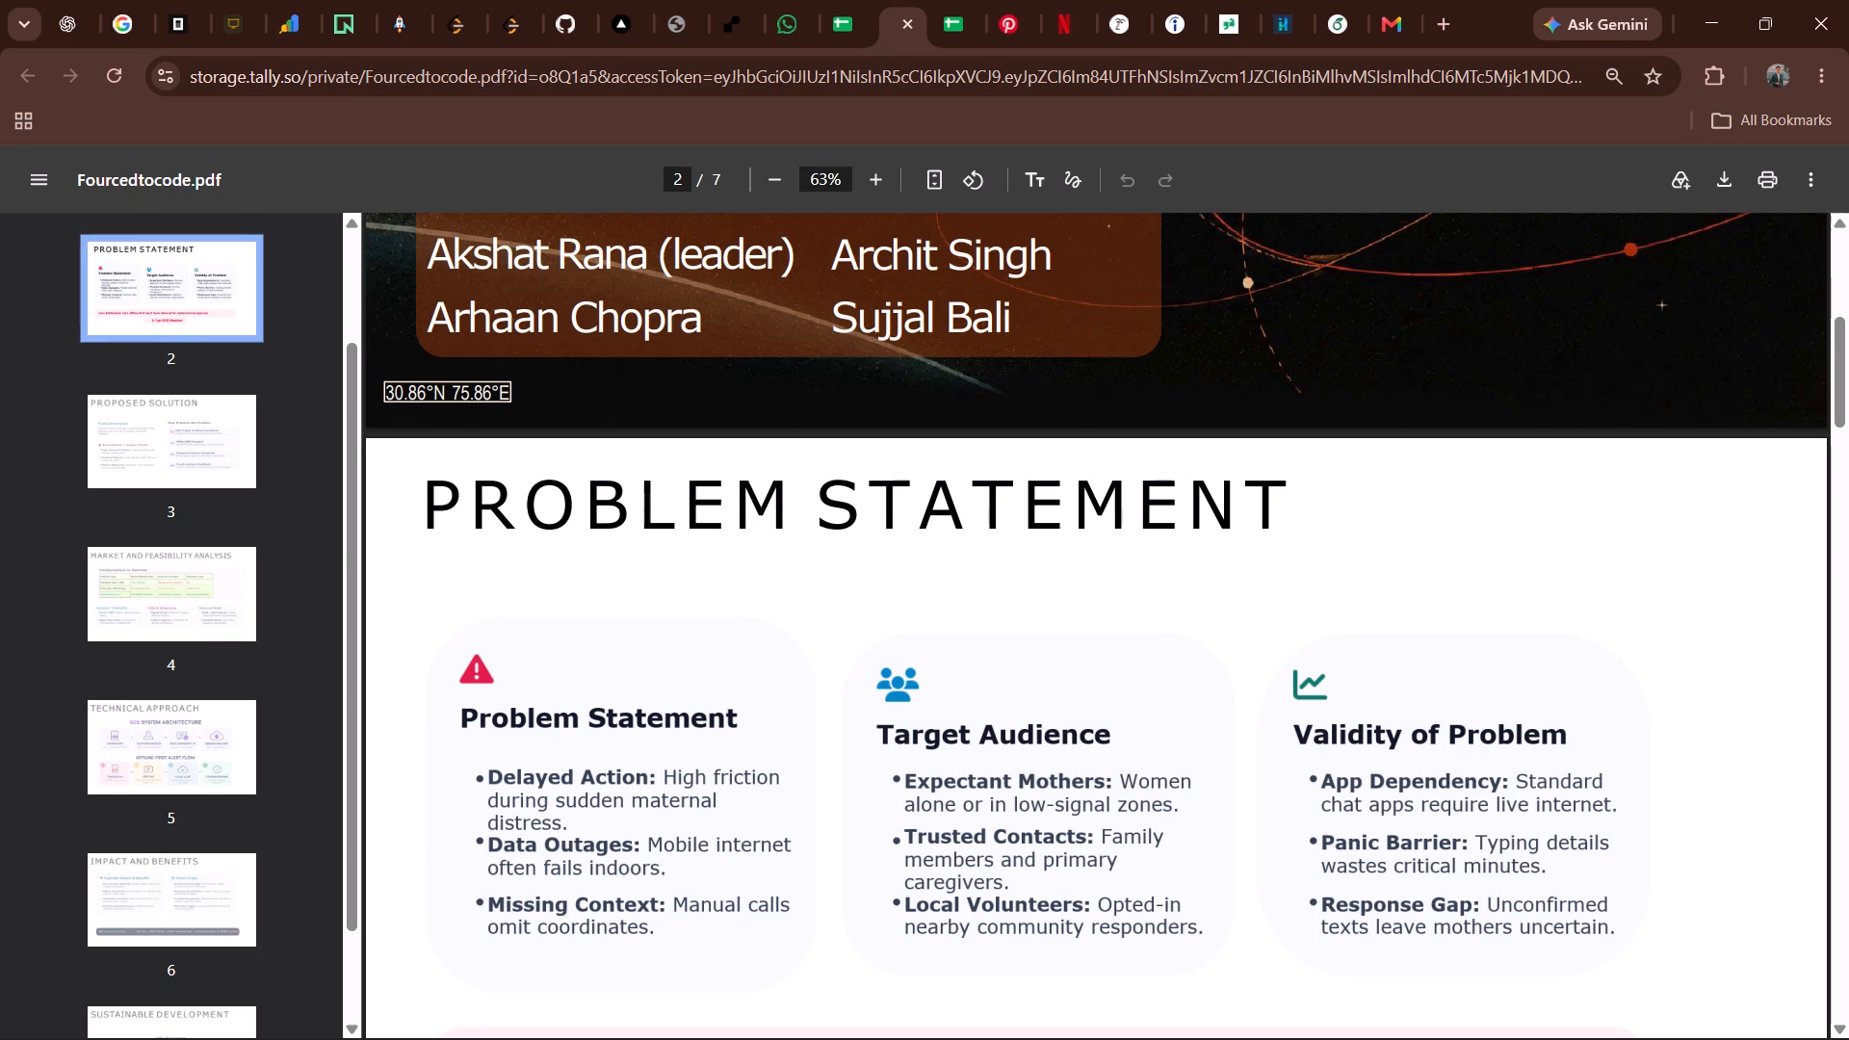
pyautogui.scroll(-1, 1022, 748)
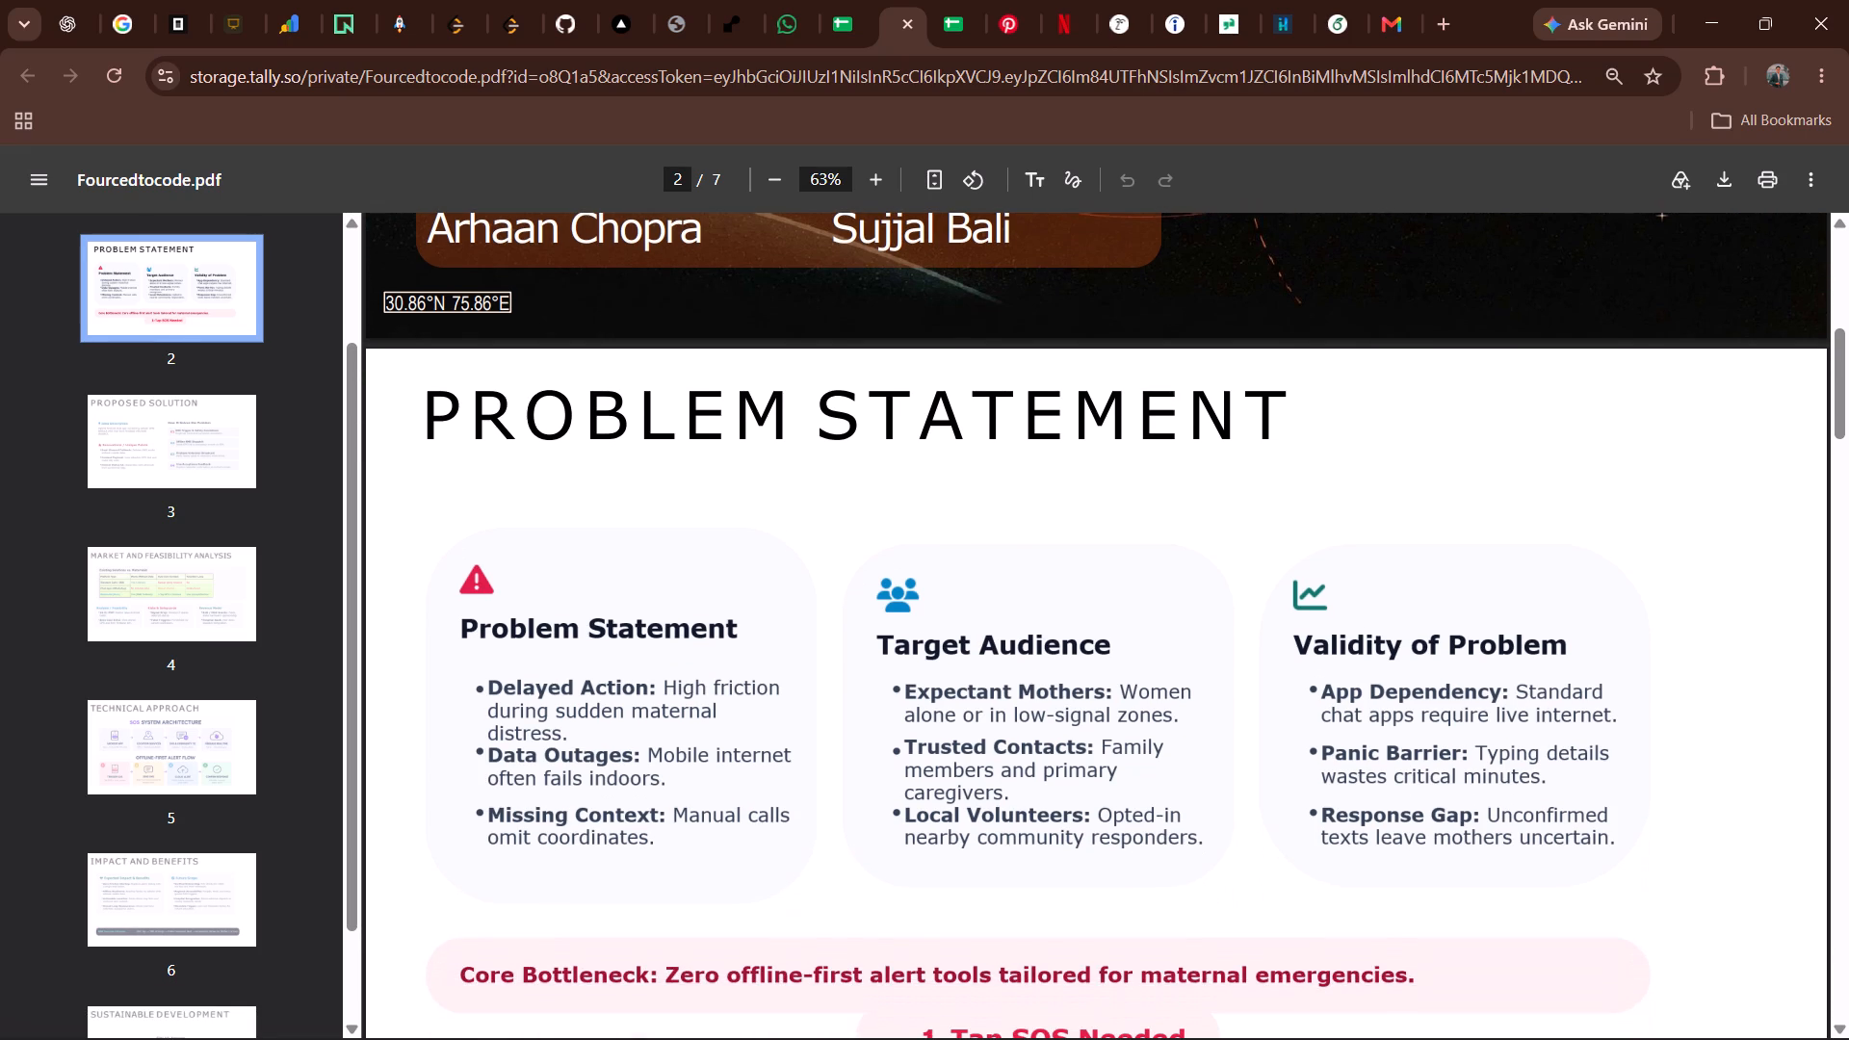
pyautogui.moveTo(1064, 677); pyautogui.dragTo(1164, 698)
pyautogui.scroll(-2, 1225, 563)
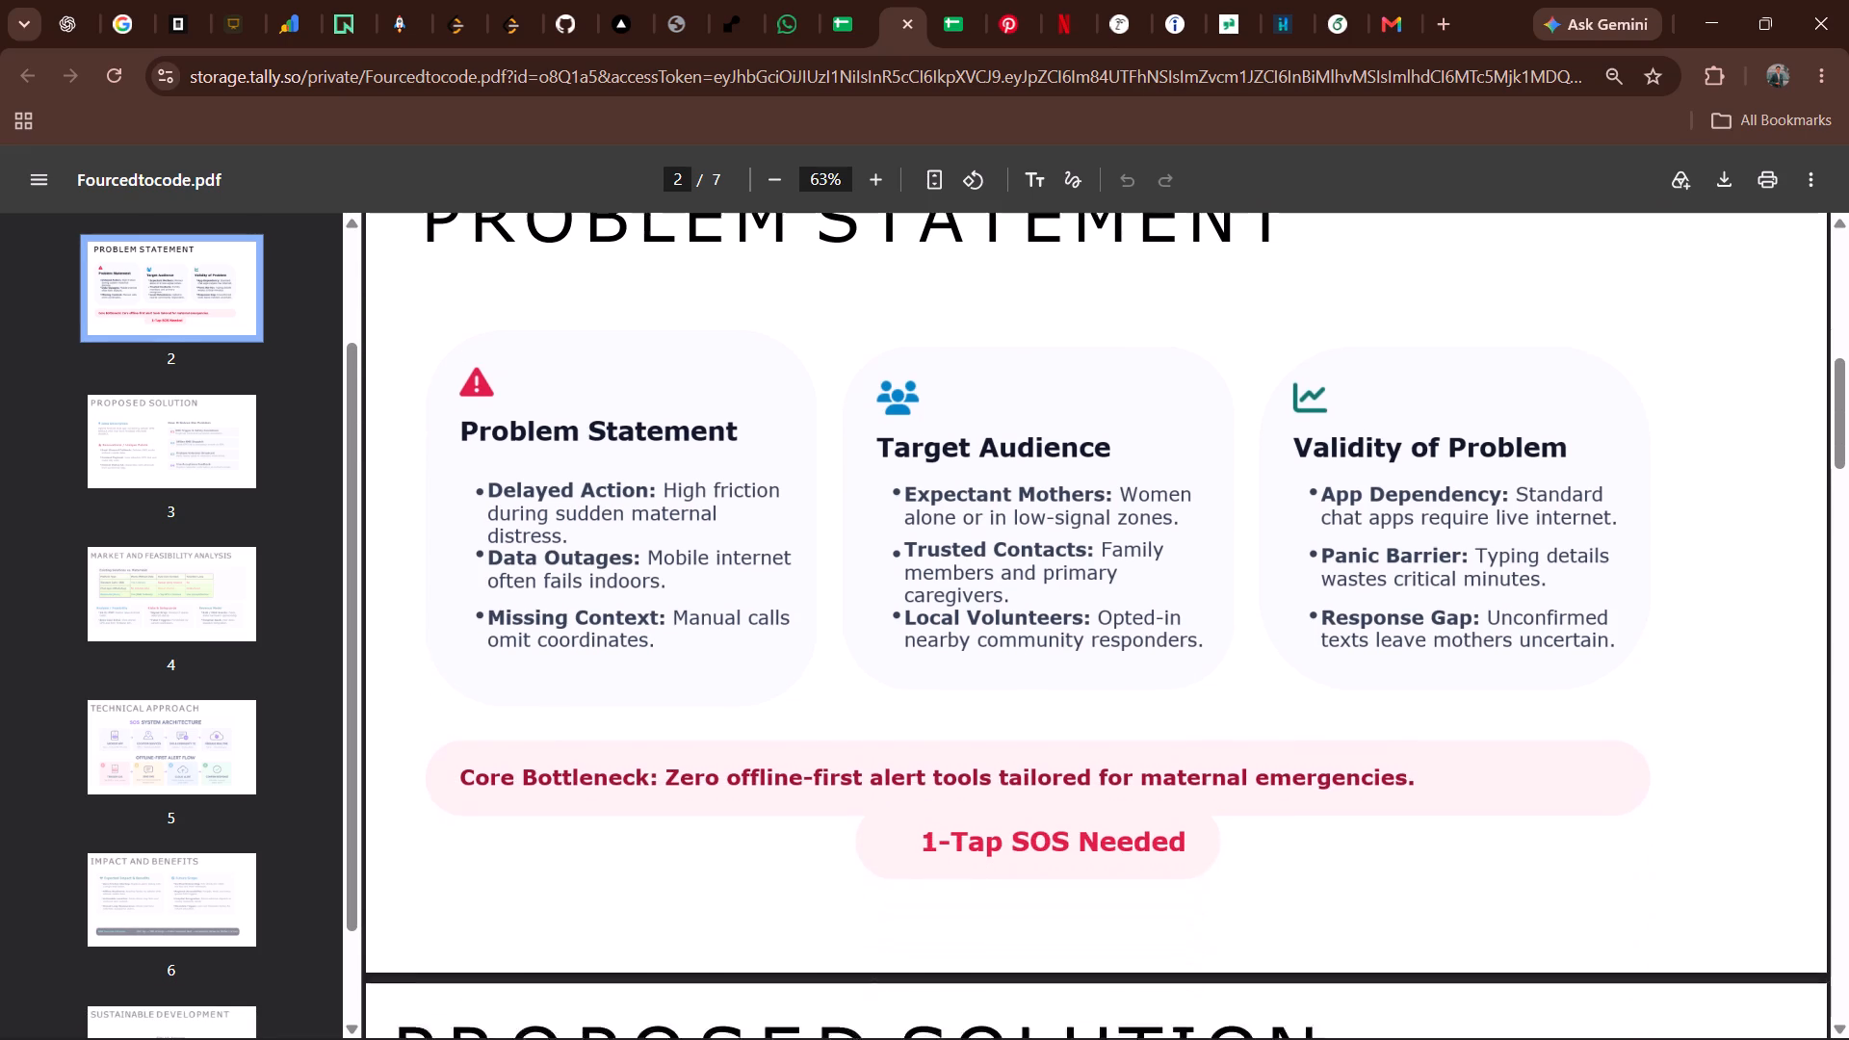
pyautogui.scroll(-2, 1225, 563)
pyautogui.click(983, 628)
pyautogui.moveTo(983, 628); pyautogui.dragTo(1076, 635)
pyautogui.scroll(-4, 1076, 635)
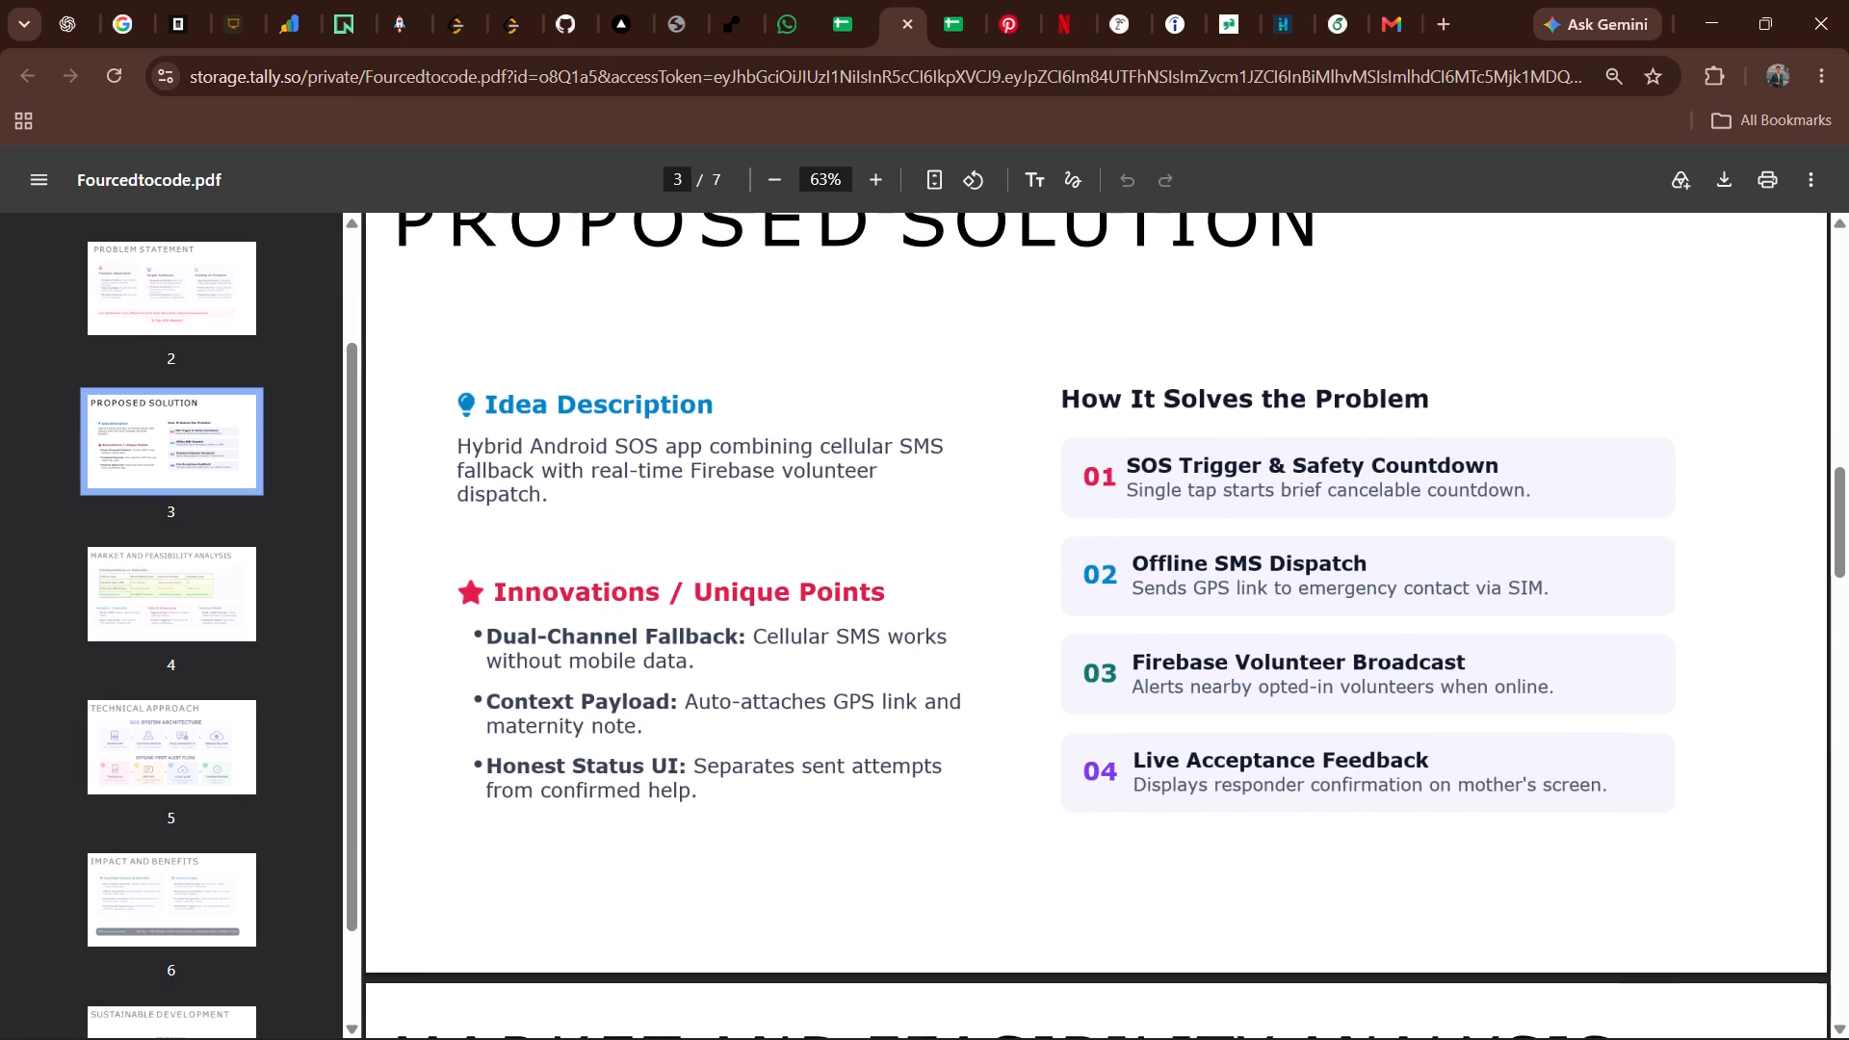
# In the score sheet's column AL, enter Gaurav's scores of 6 for Feasibility and 3 for Innovation.
pyautogui.click(828, 30)
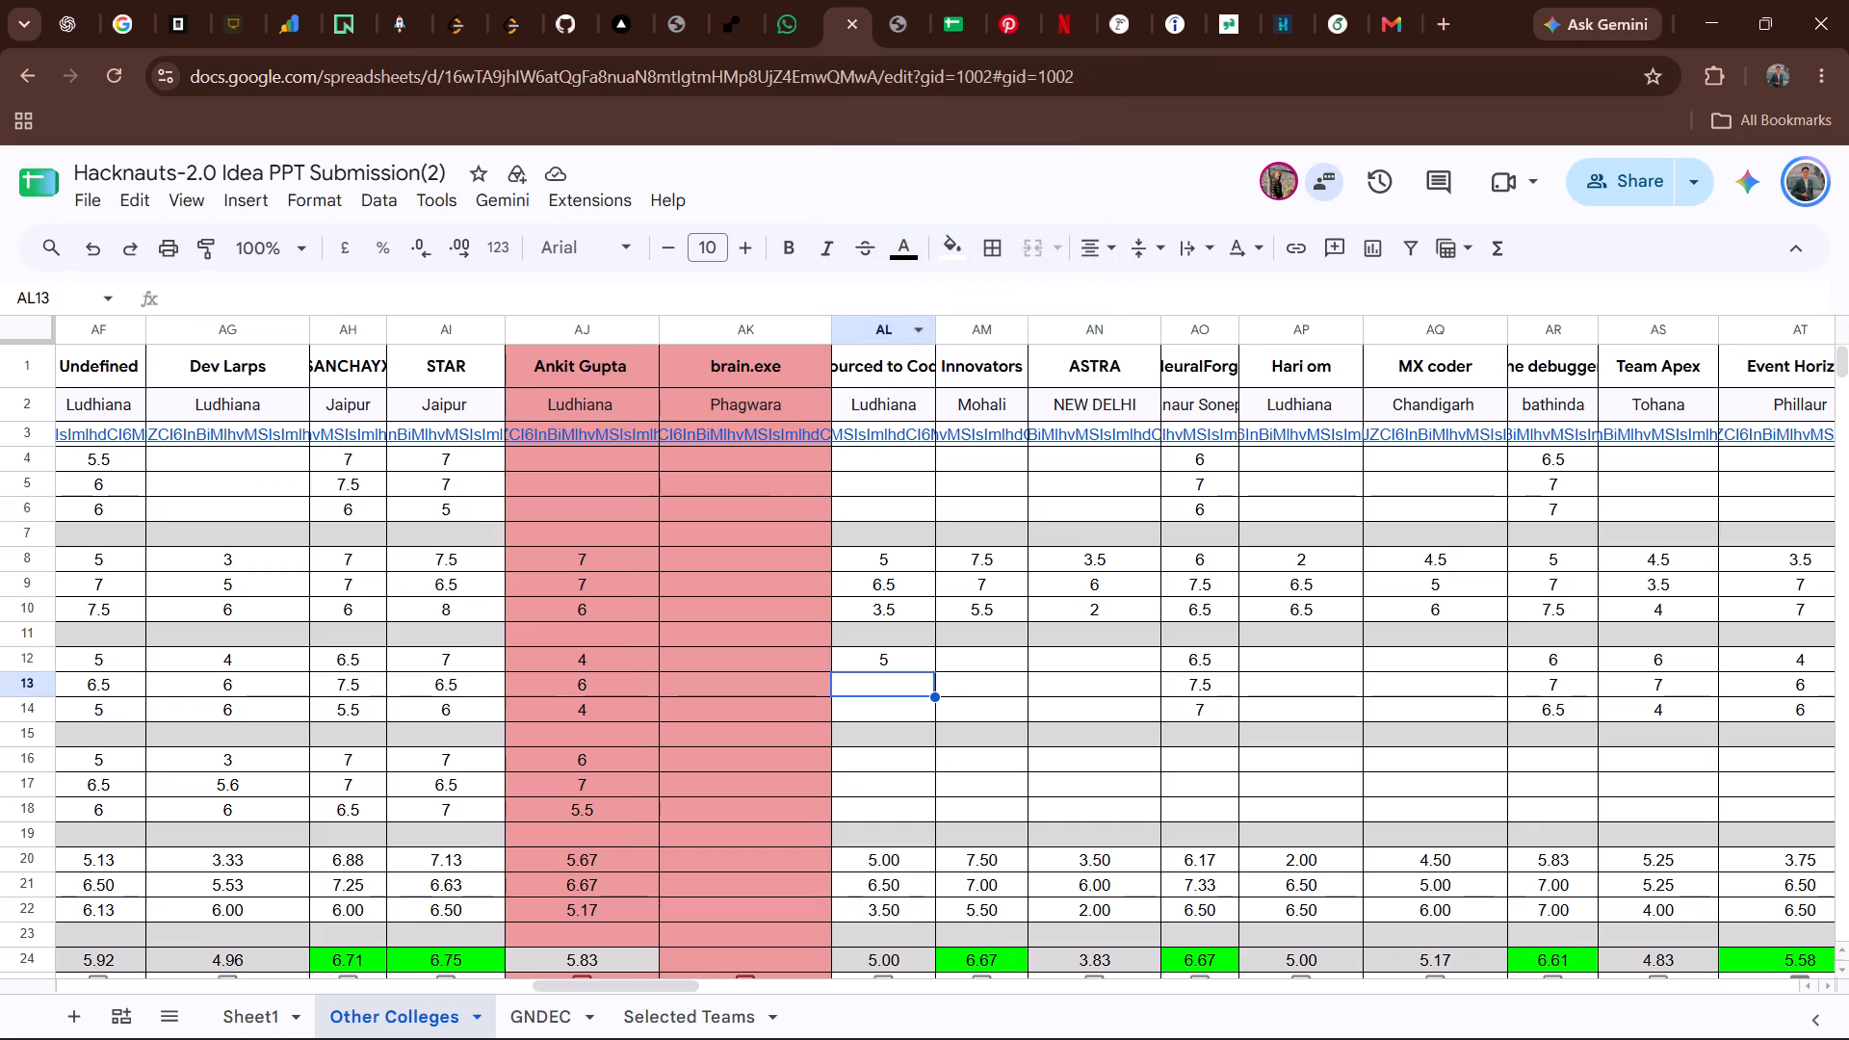
pyautogui.press('6')
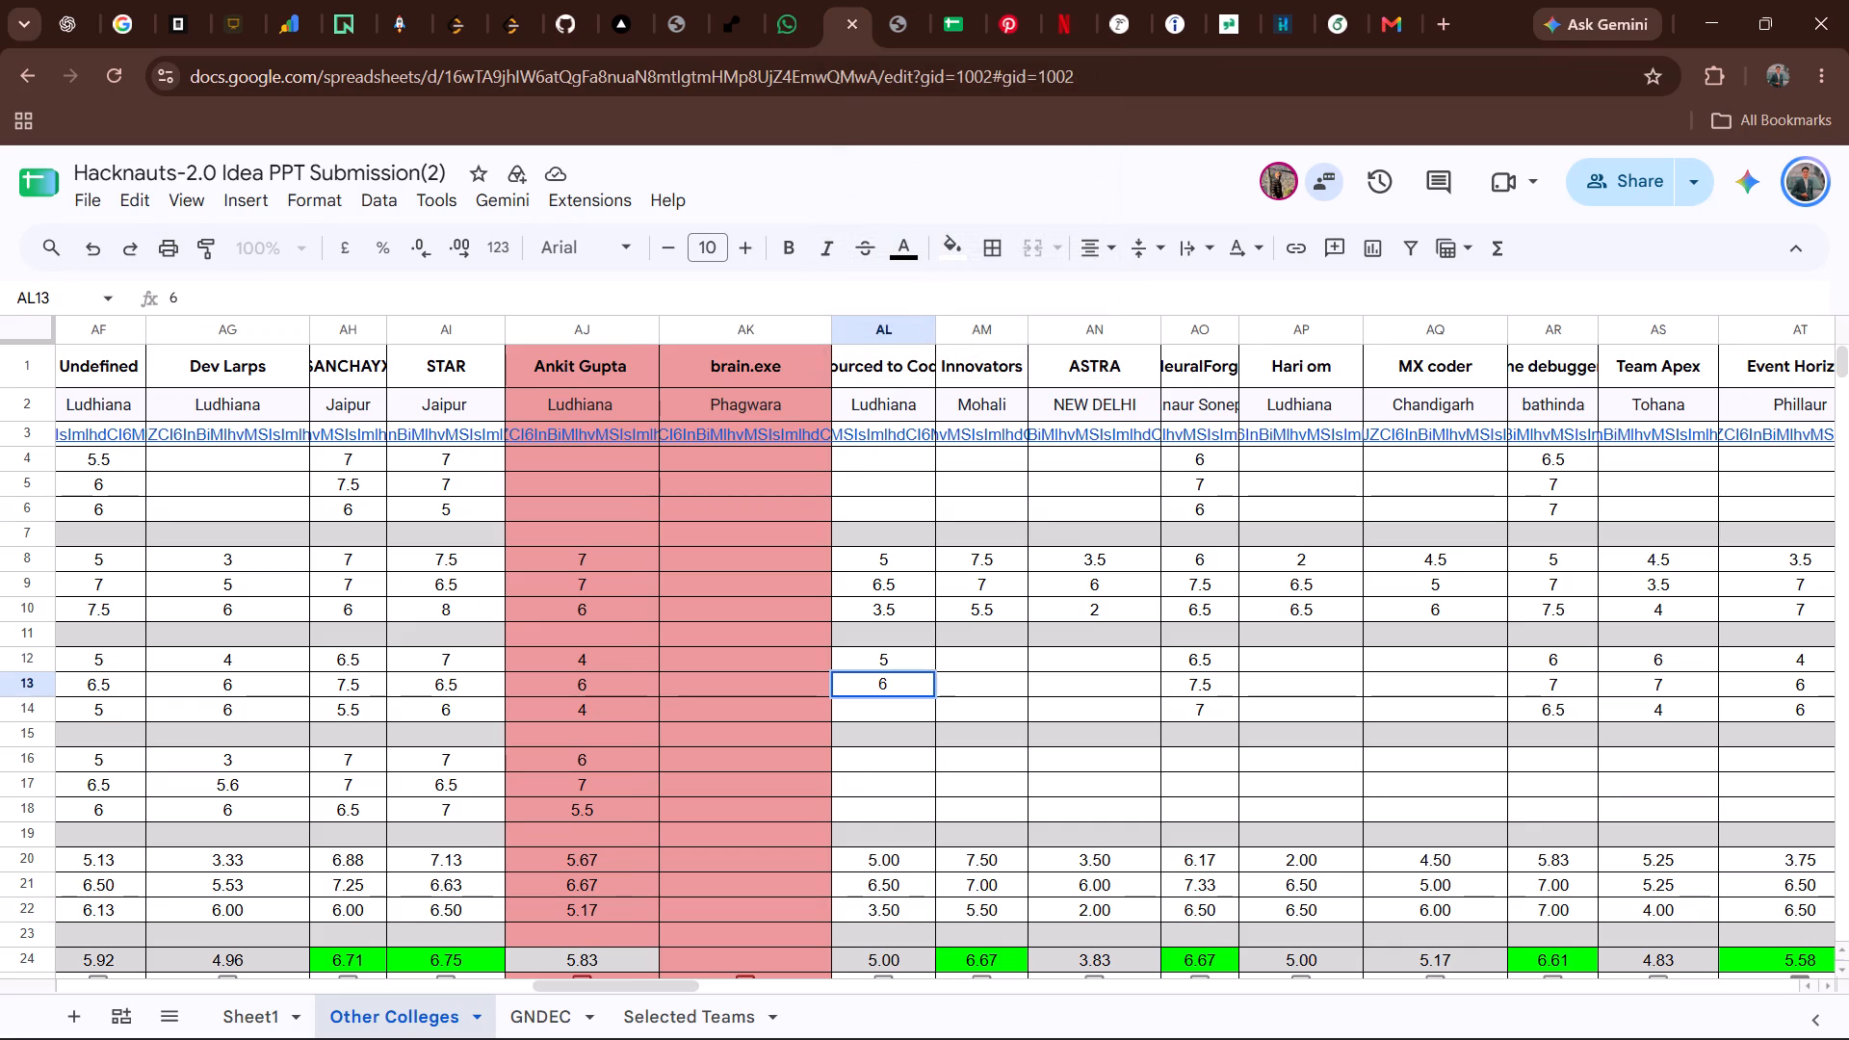
pyautogui.press('Return')
pyautogui.press('3')
pyautogui.press('Return')
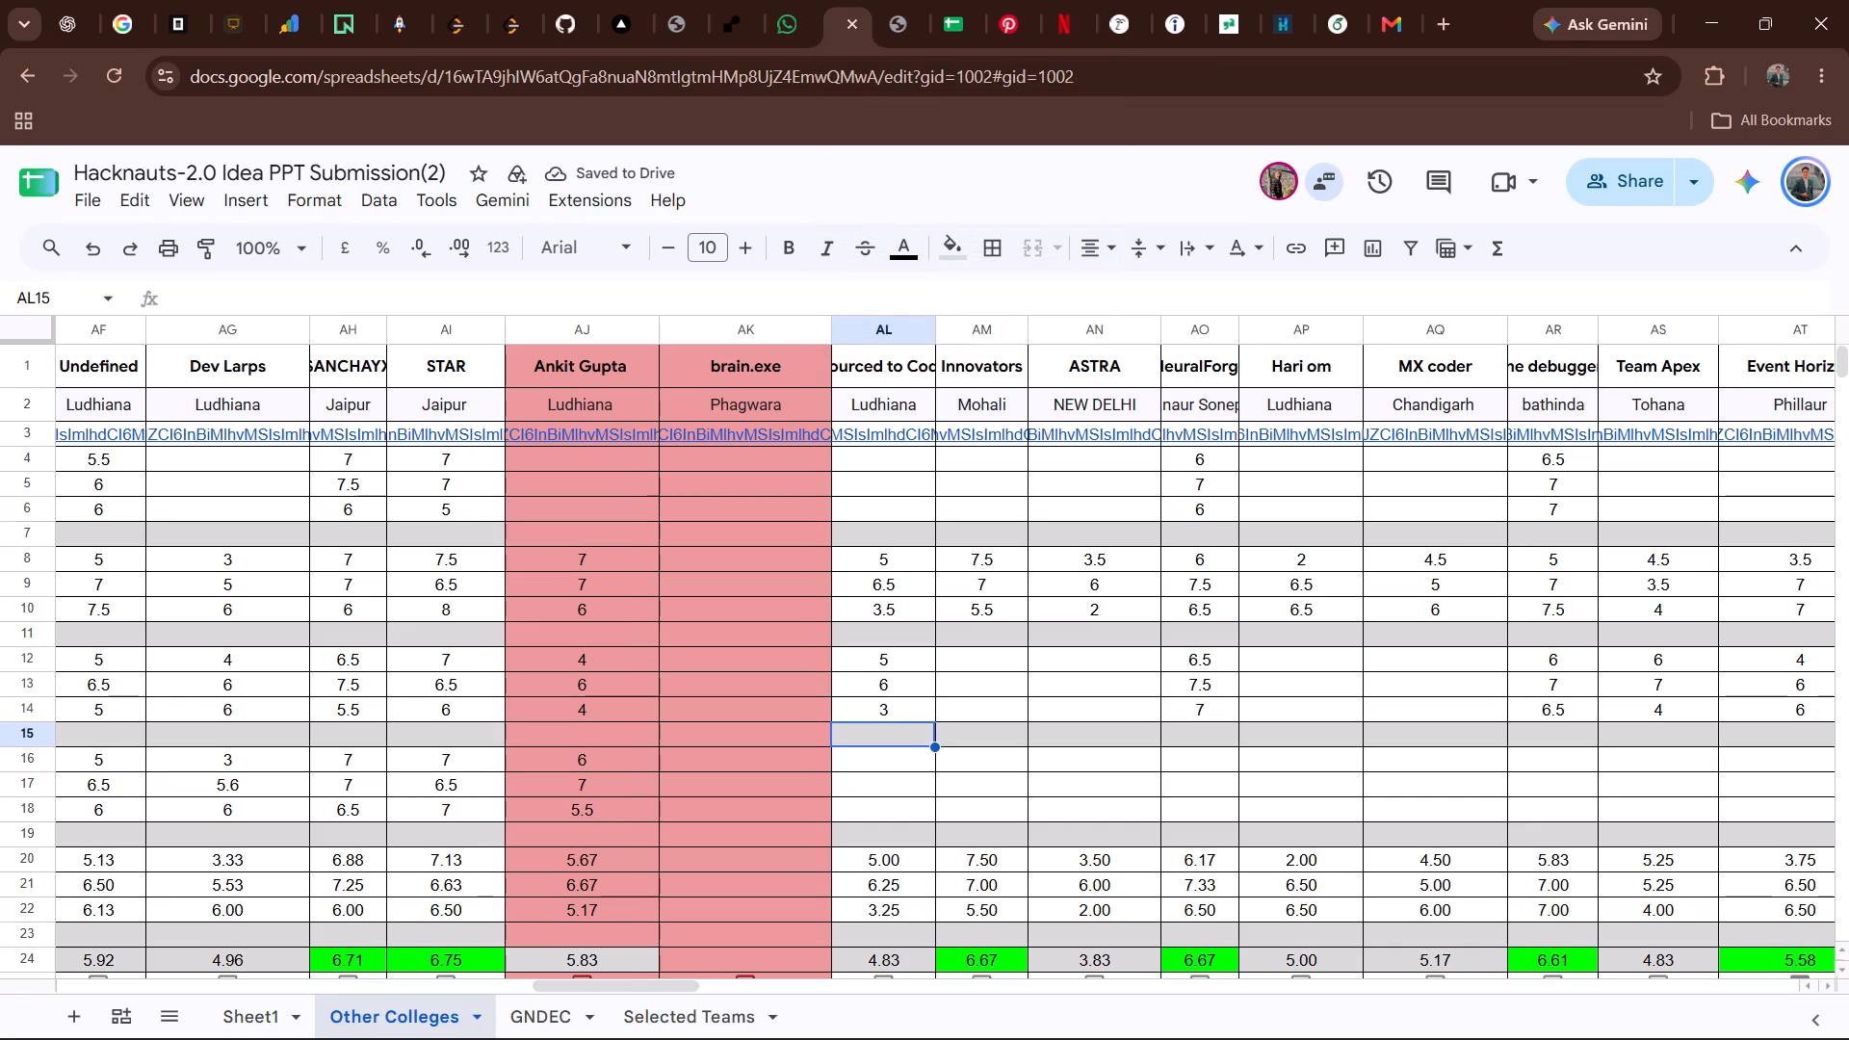
# Select Gaurav's Presentation cell for Innovators, open that team's PPT link, and close Fourcedtocode.pdf.
pyautogui.click(984, 662)
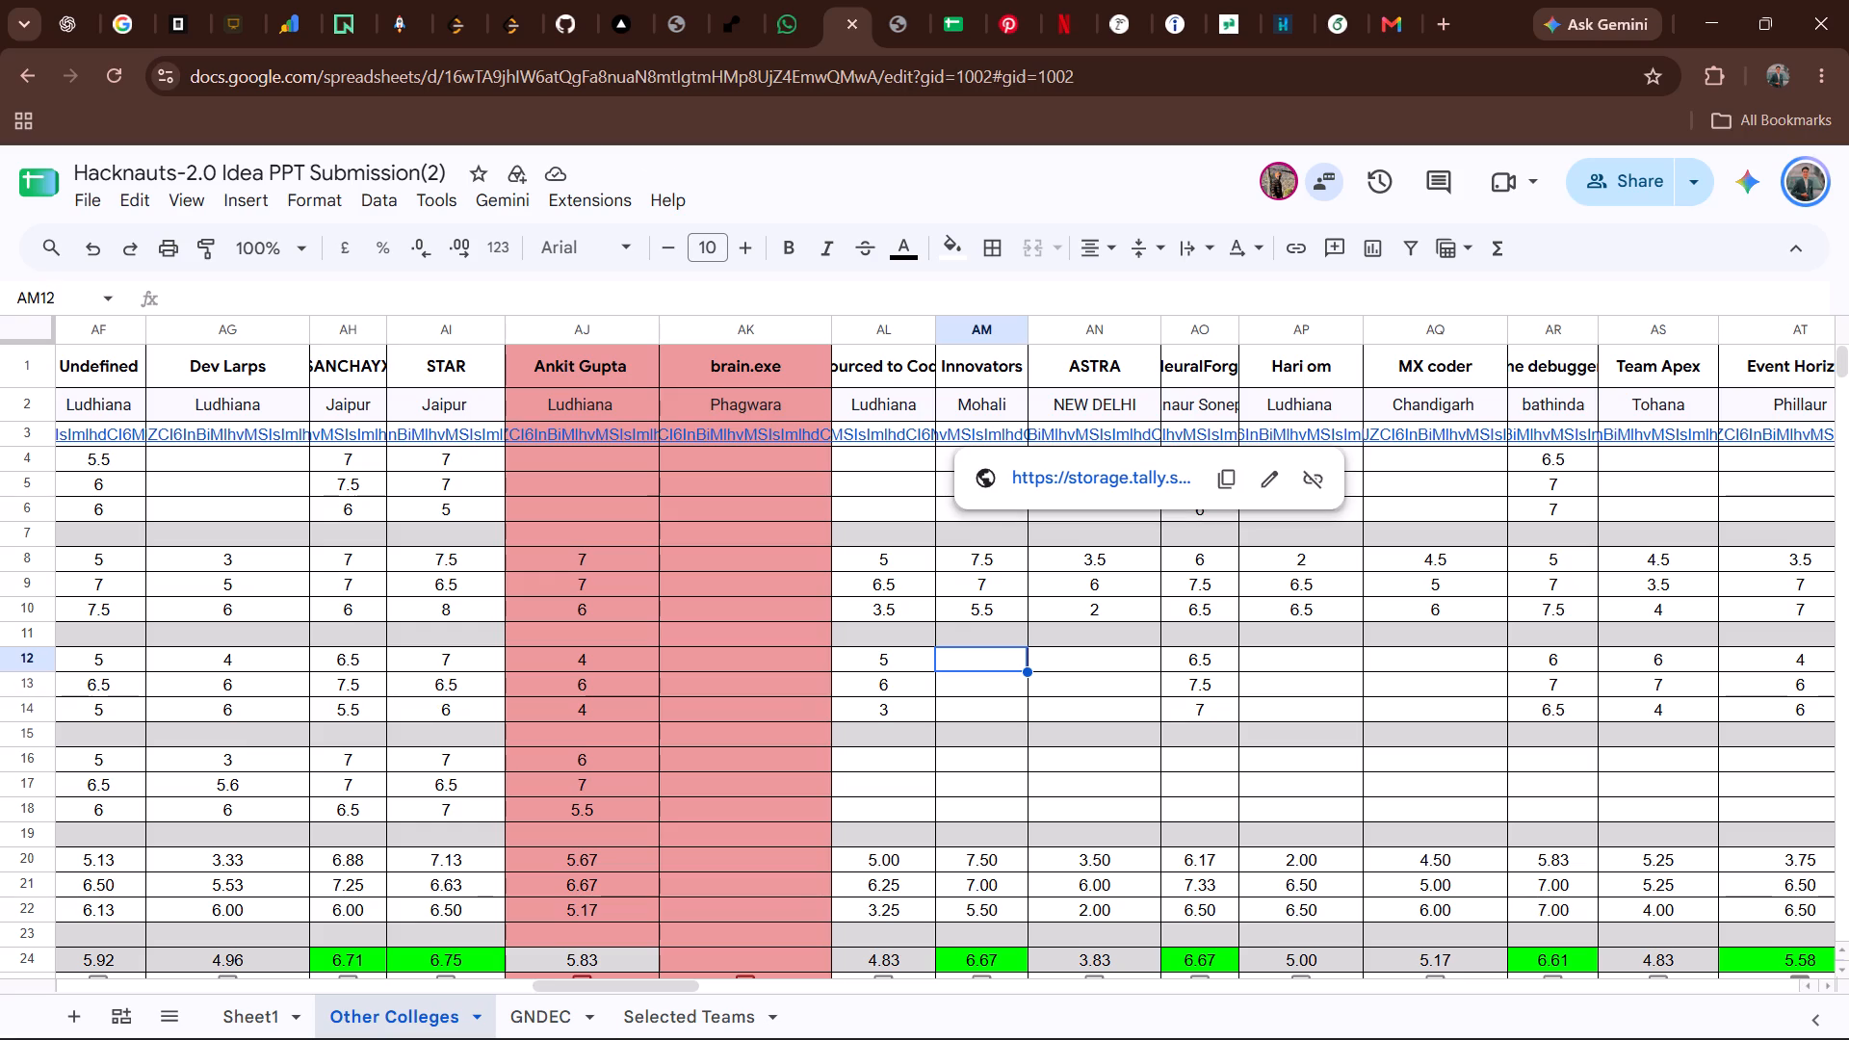
pyautogui.click(1084, 467)
pyautogui.click(927, 18)
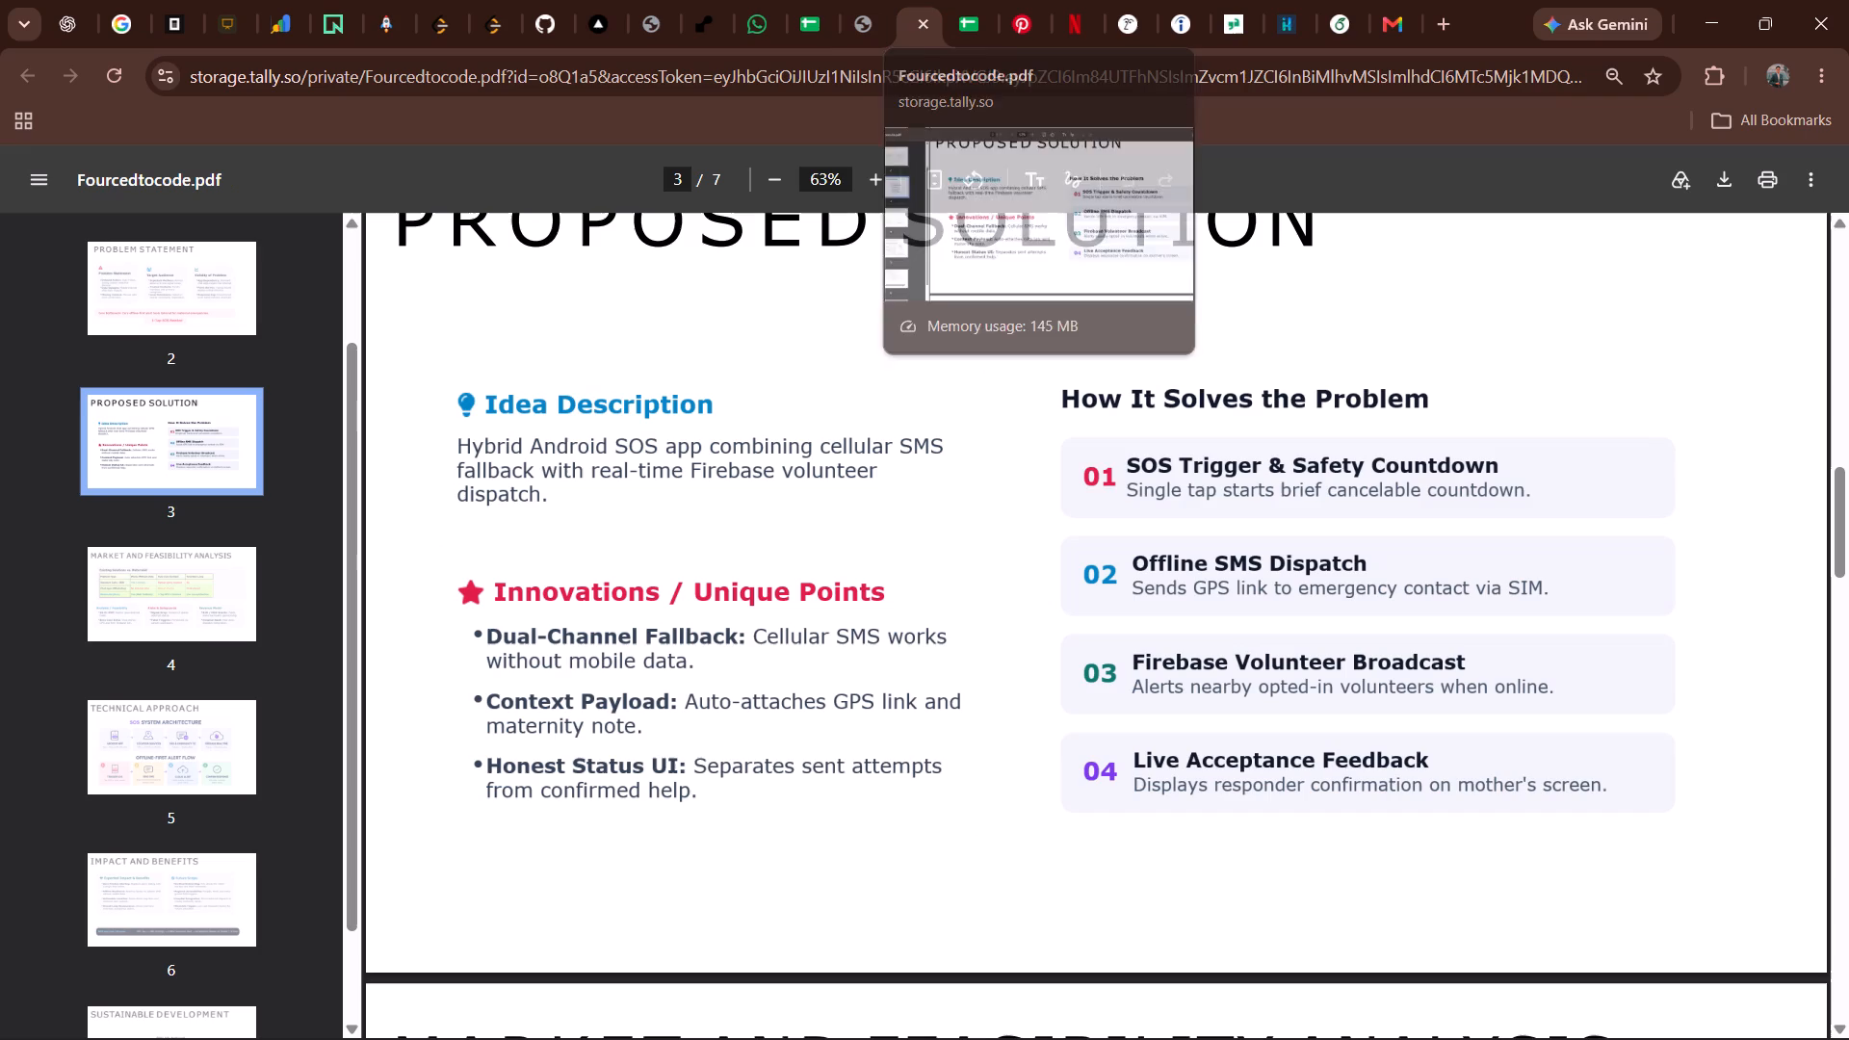
pyautogui.click(927, 18)
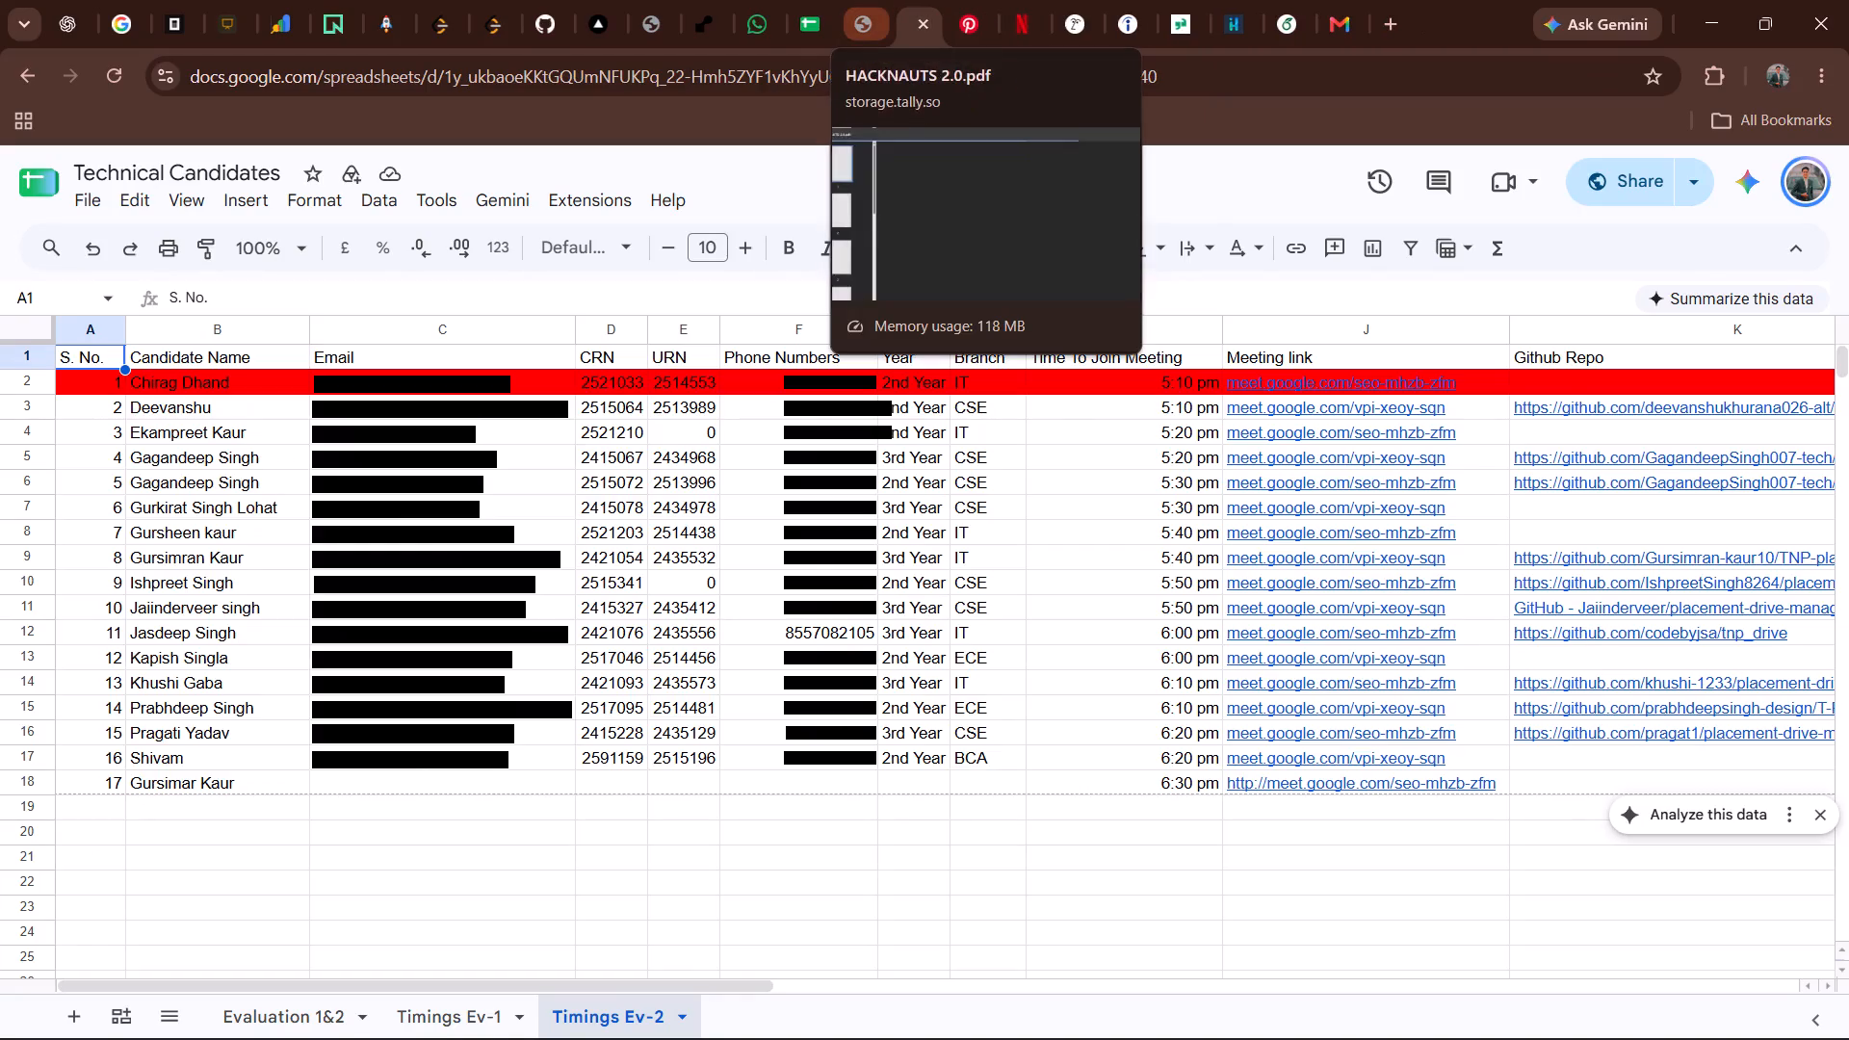
# Skim the slides of the Innovators team's HACKNAUTS 2.0.pdf to judge its presentation.
pyautogui.click(849, 24)
pyautogui.scroll(-6, 974, 916)
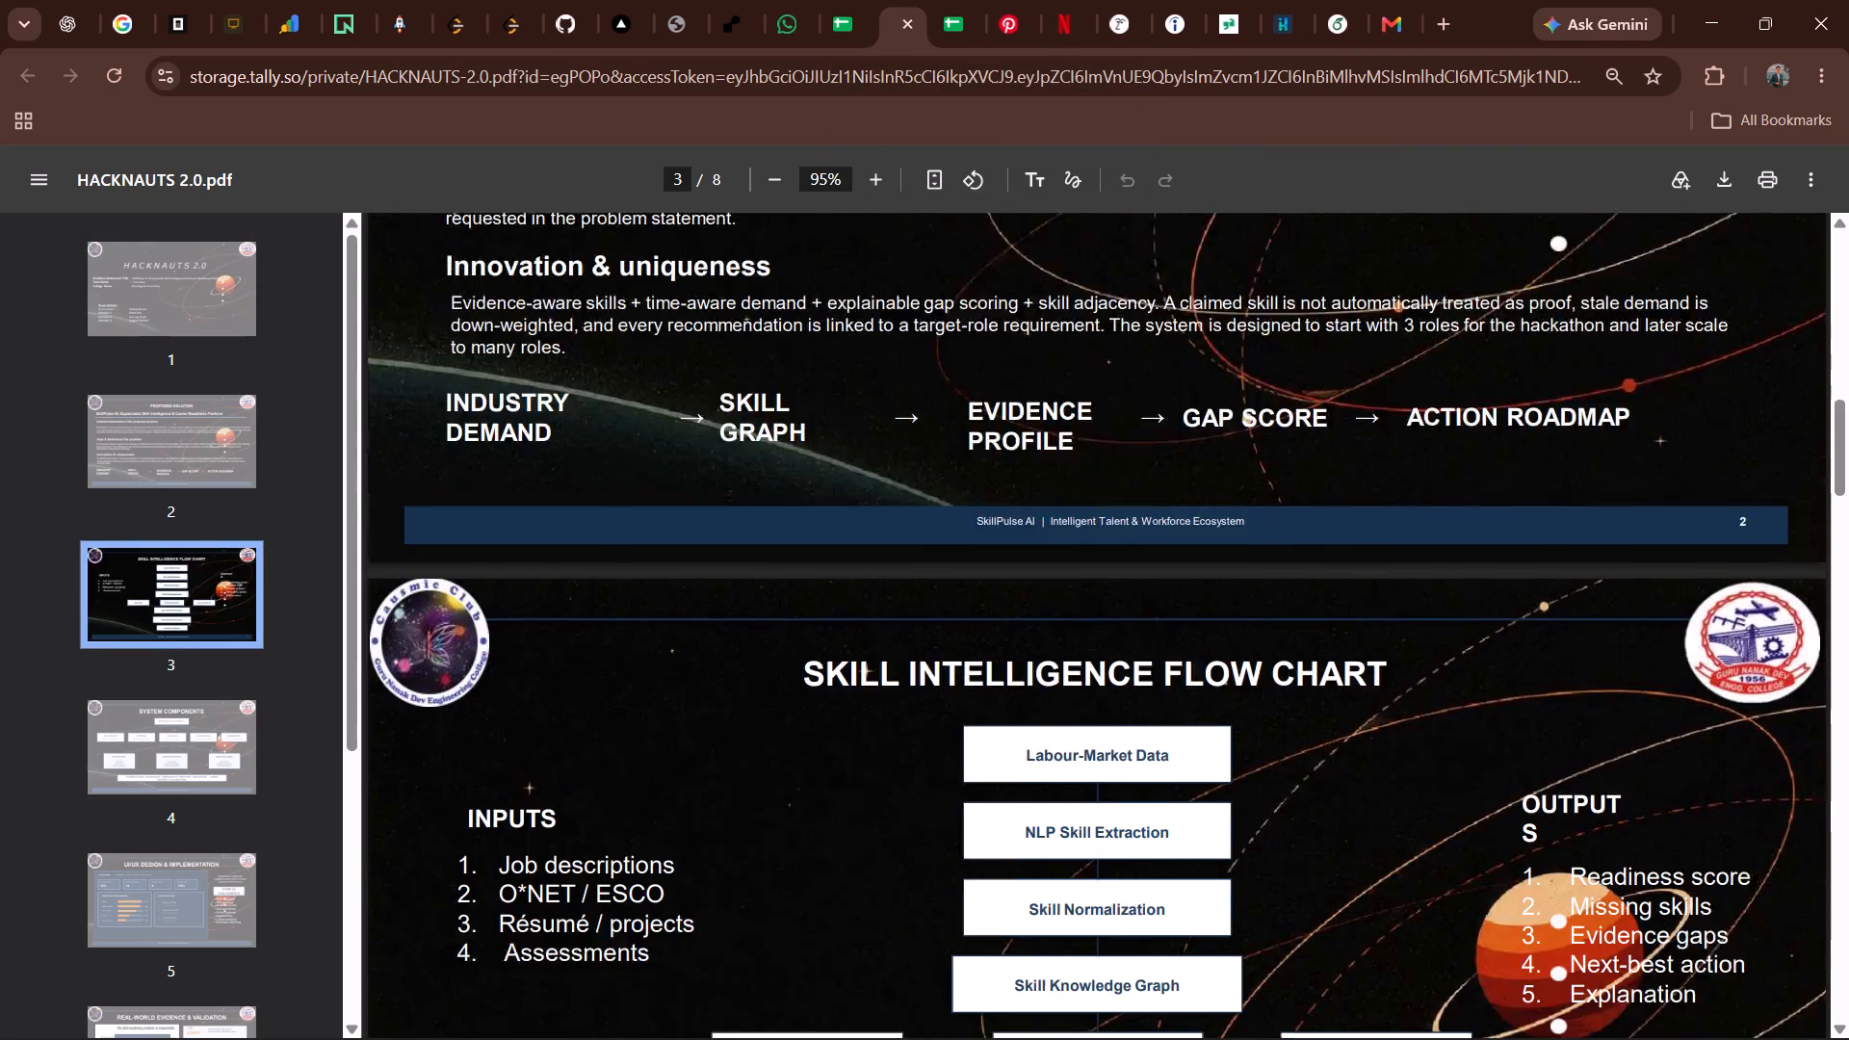
pyautogui.scroll(-8, 974, 916)
pyautogui.scroll(20, 974, 916)
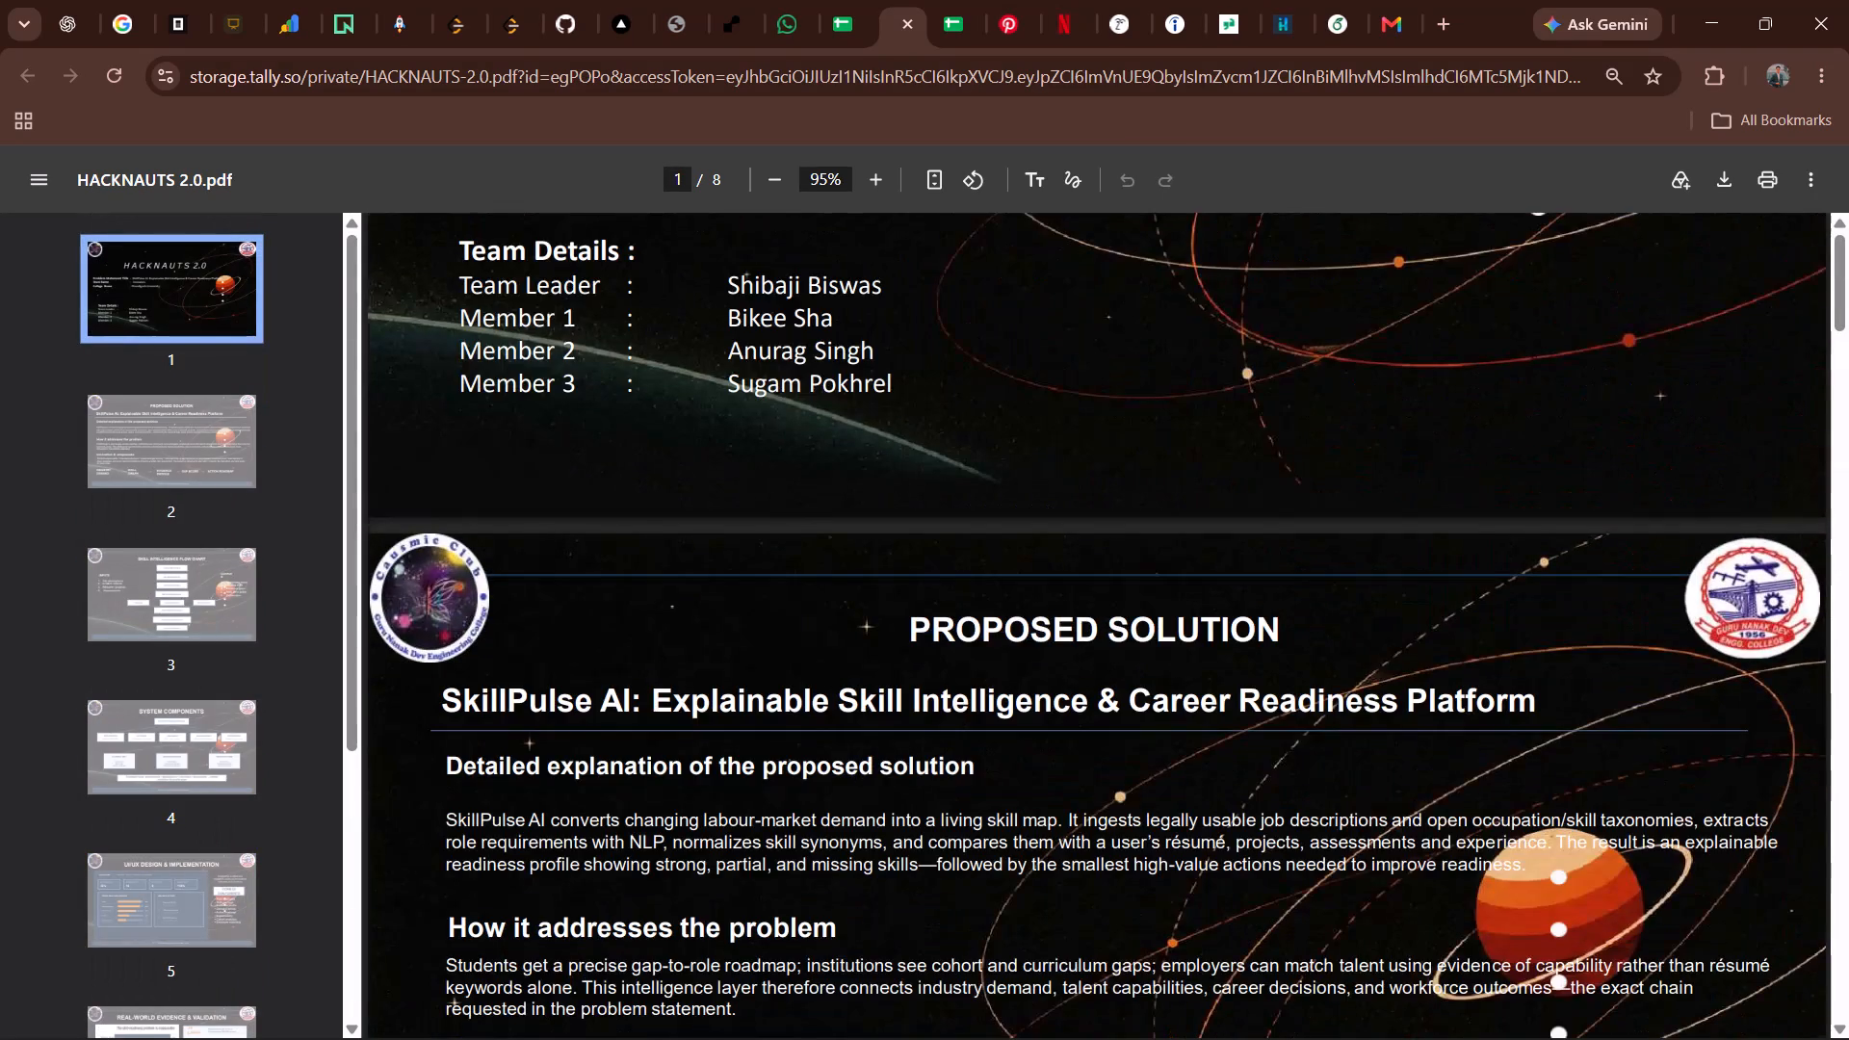
# Back in the score sheet, enter 6.5 as Gaurav's Presentation score for Innovators.
pyautogui.click(830, 27)
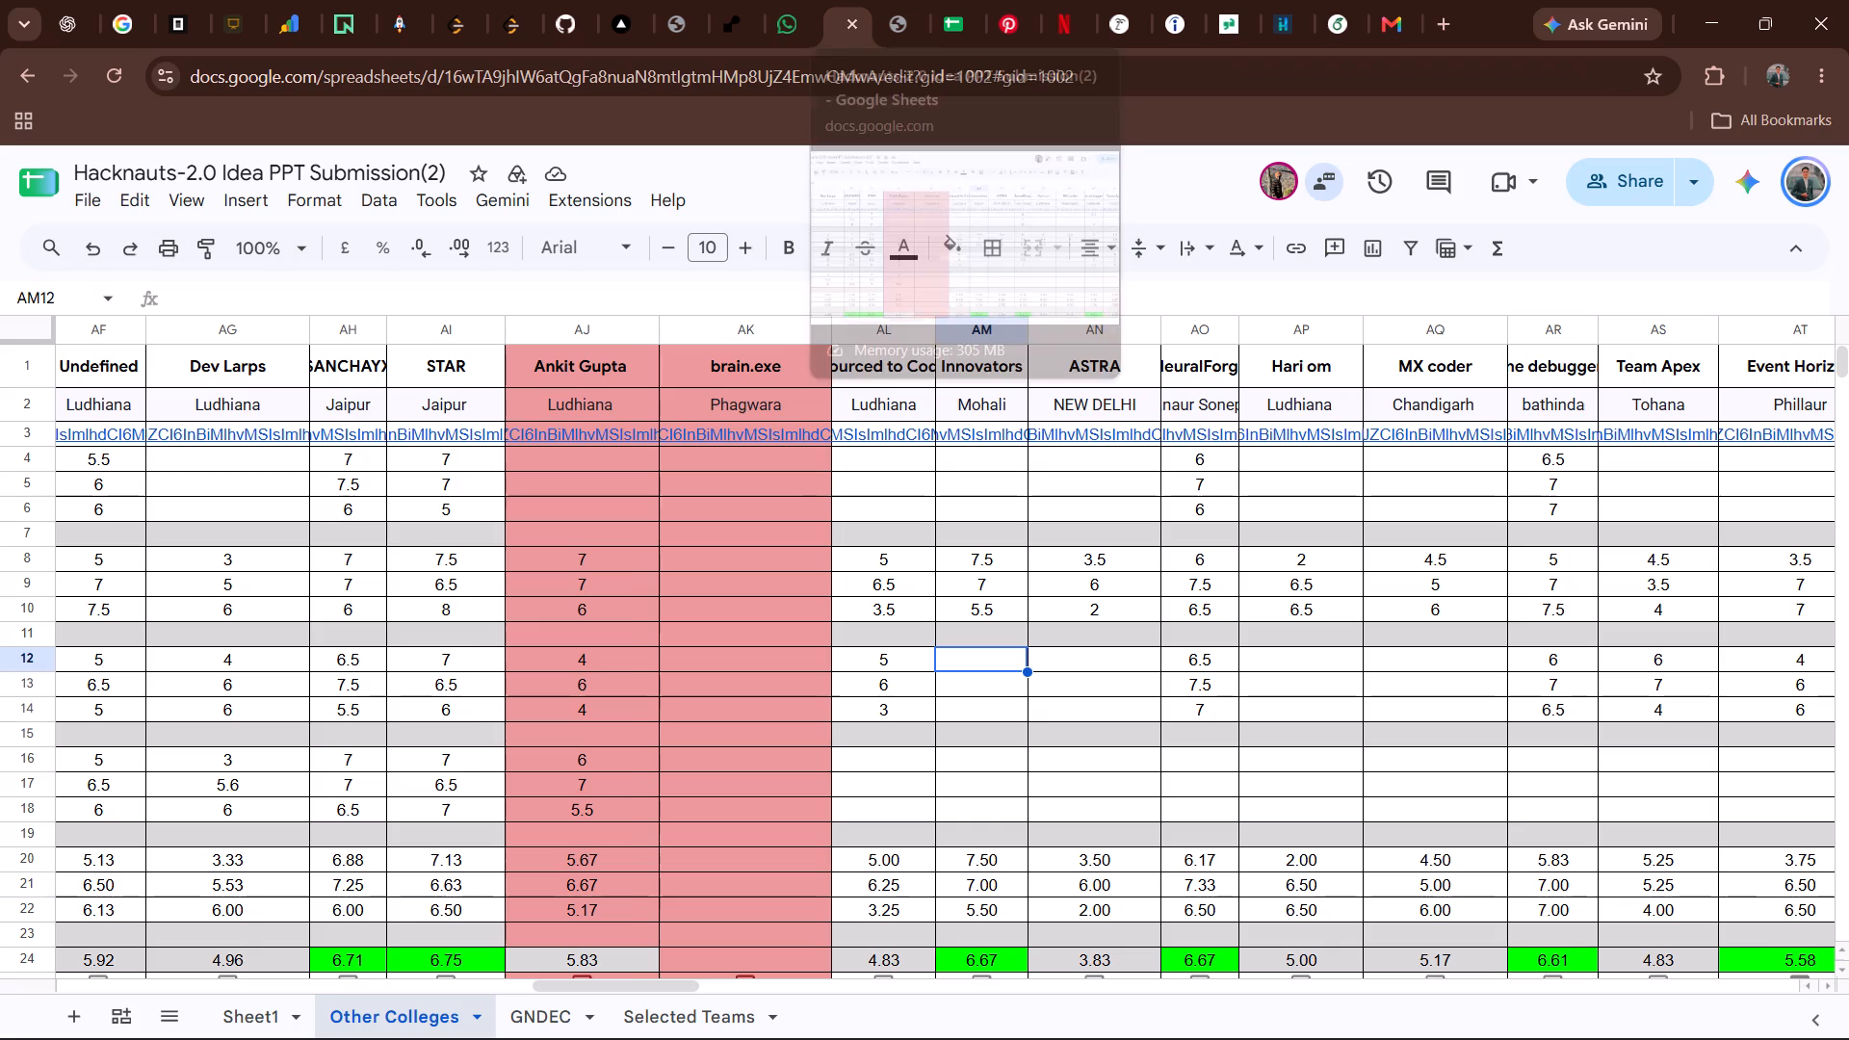
pyautogui.write('6.5')
pyautogui.press('Return')
pyautogui.click(889, 27)
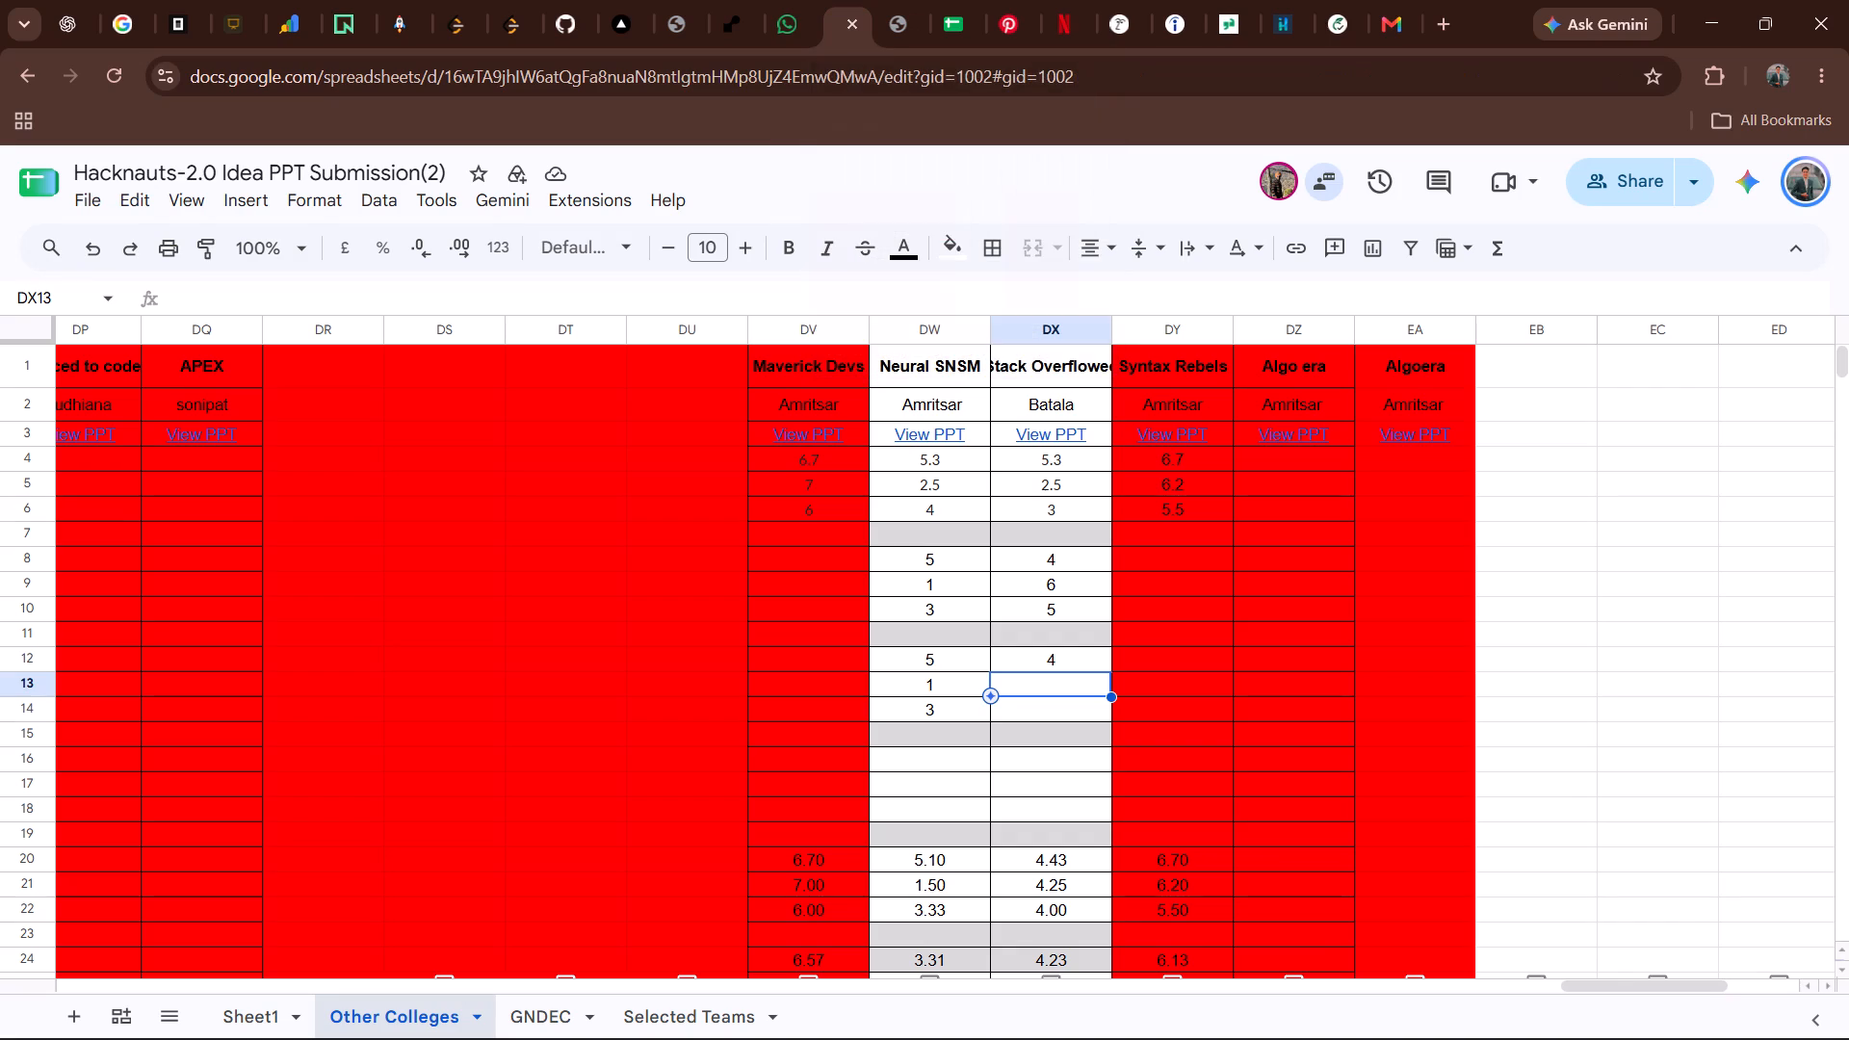
pyautogui.click(1055, 684)
pyautogui.press('3')
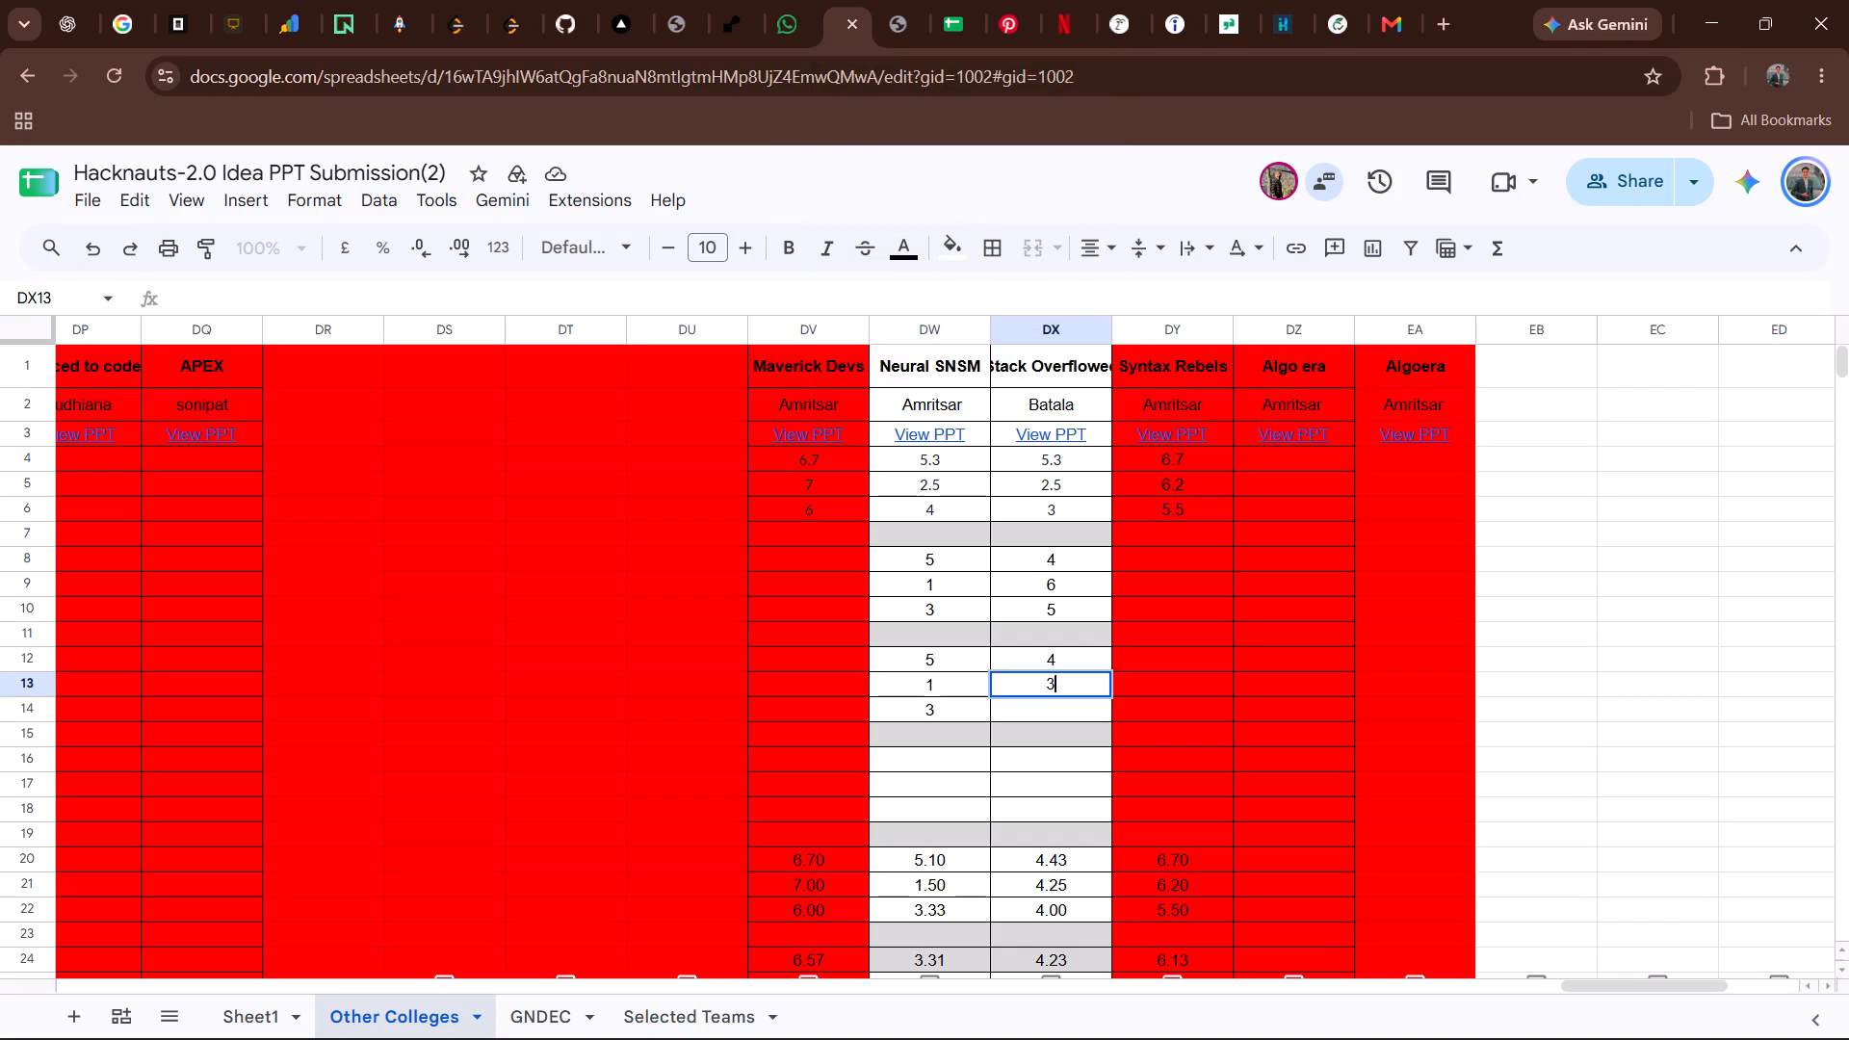
pyautogui.press('Return')
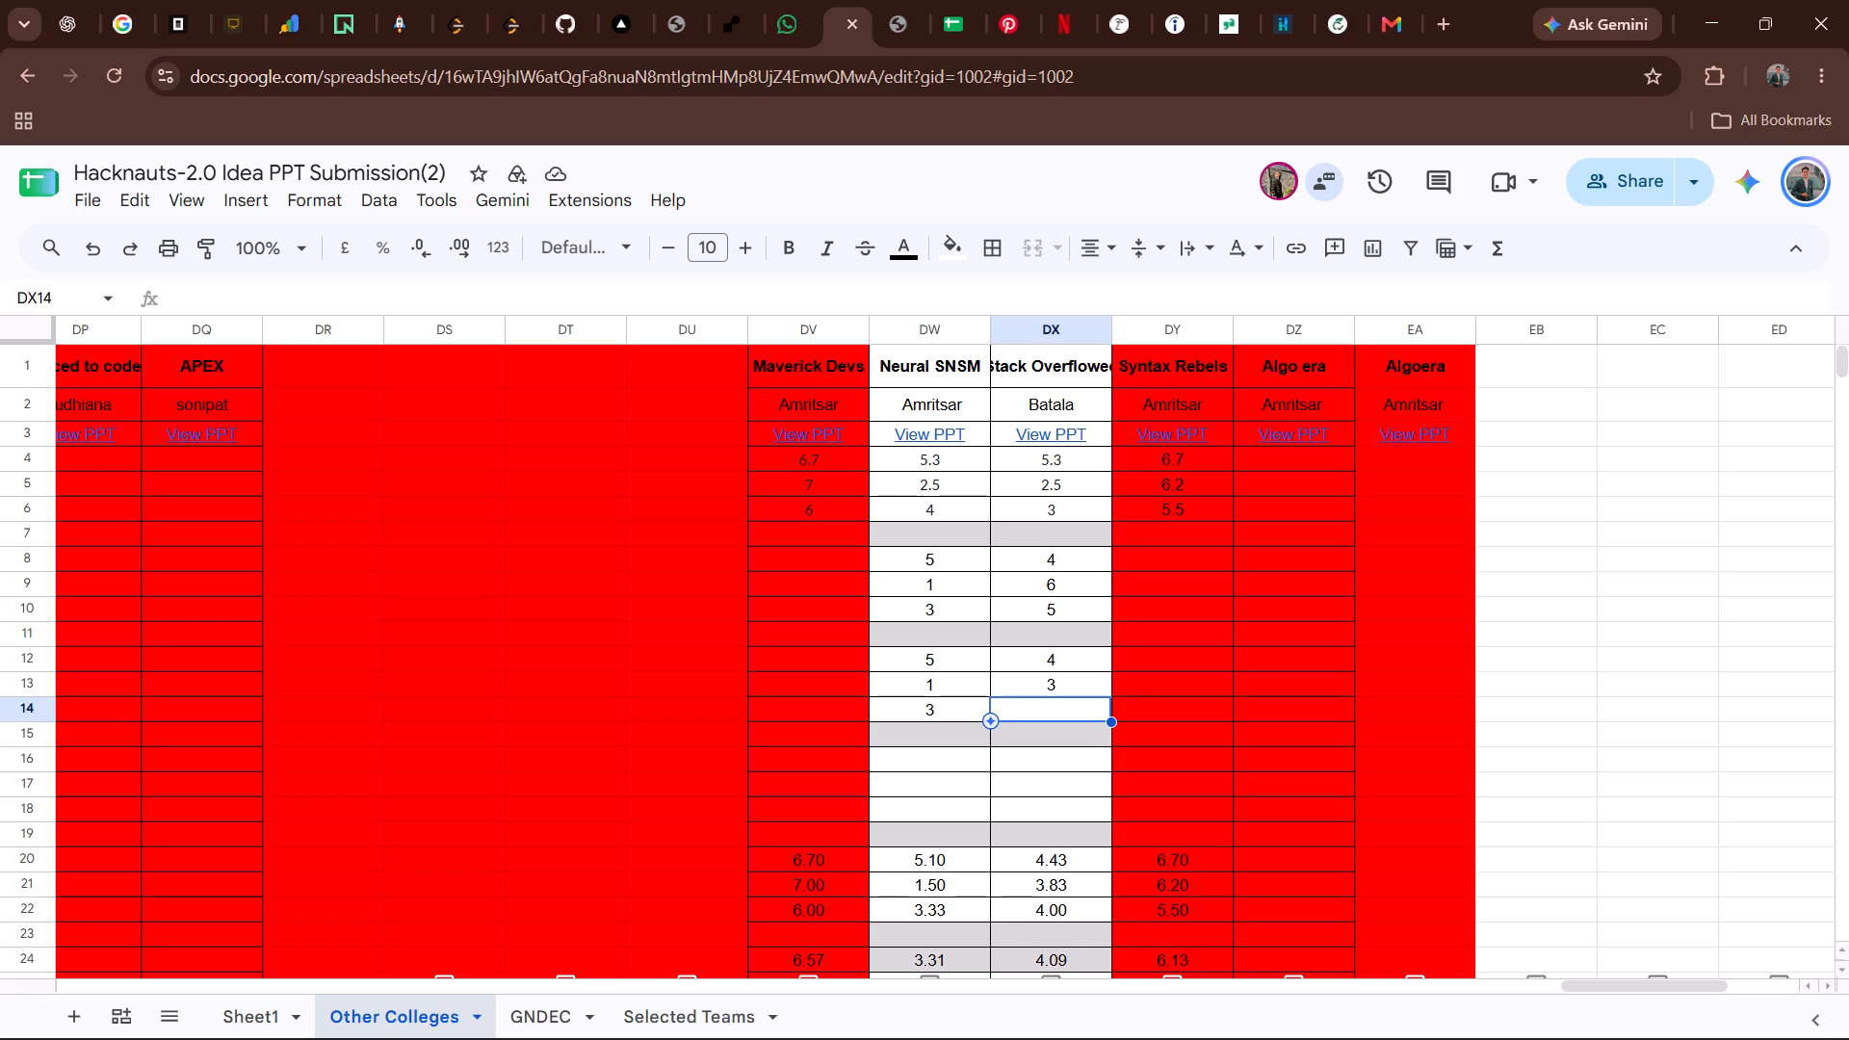
pyautogui.press('4')
pyautogui.press('Return')
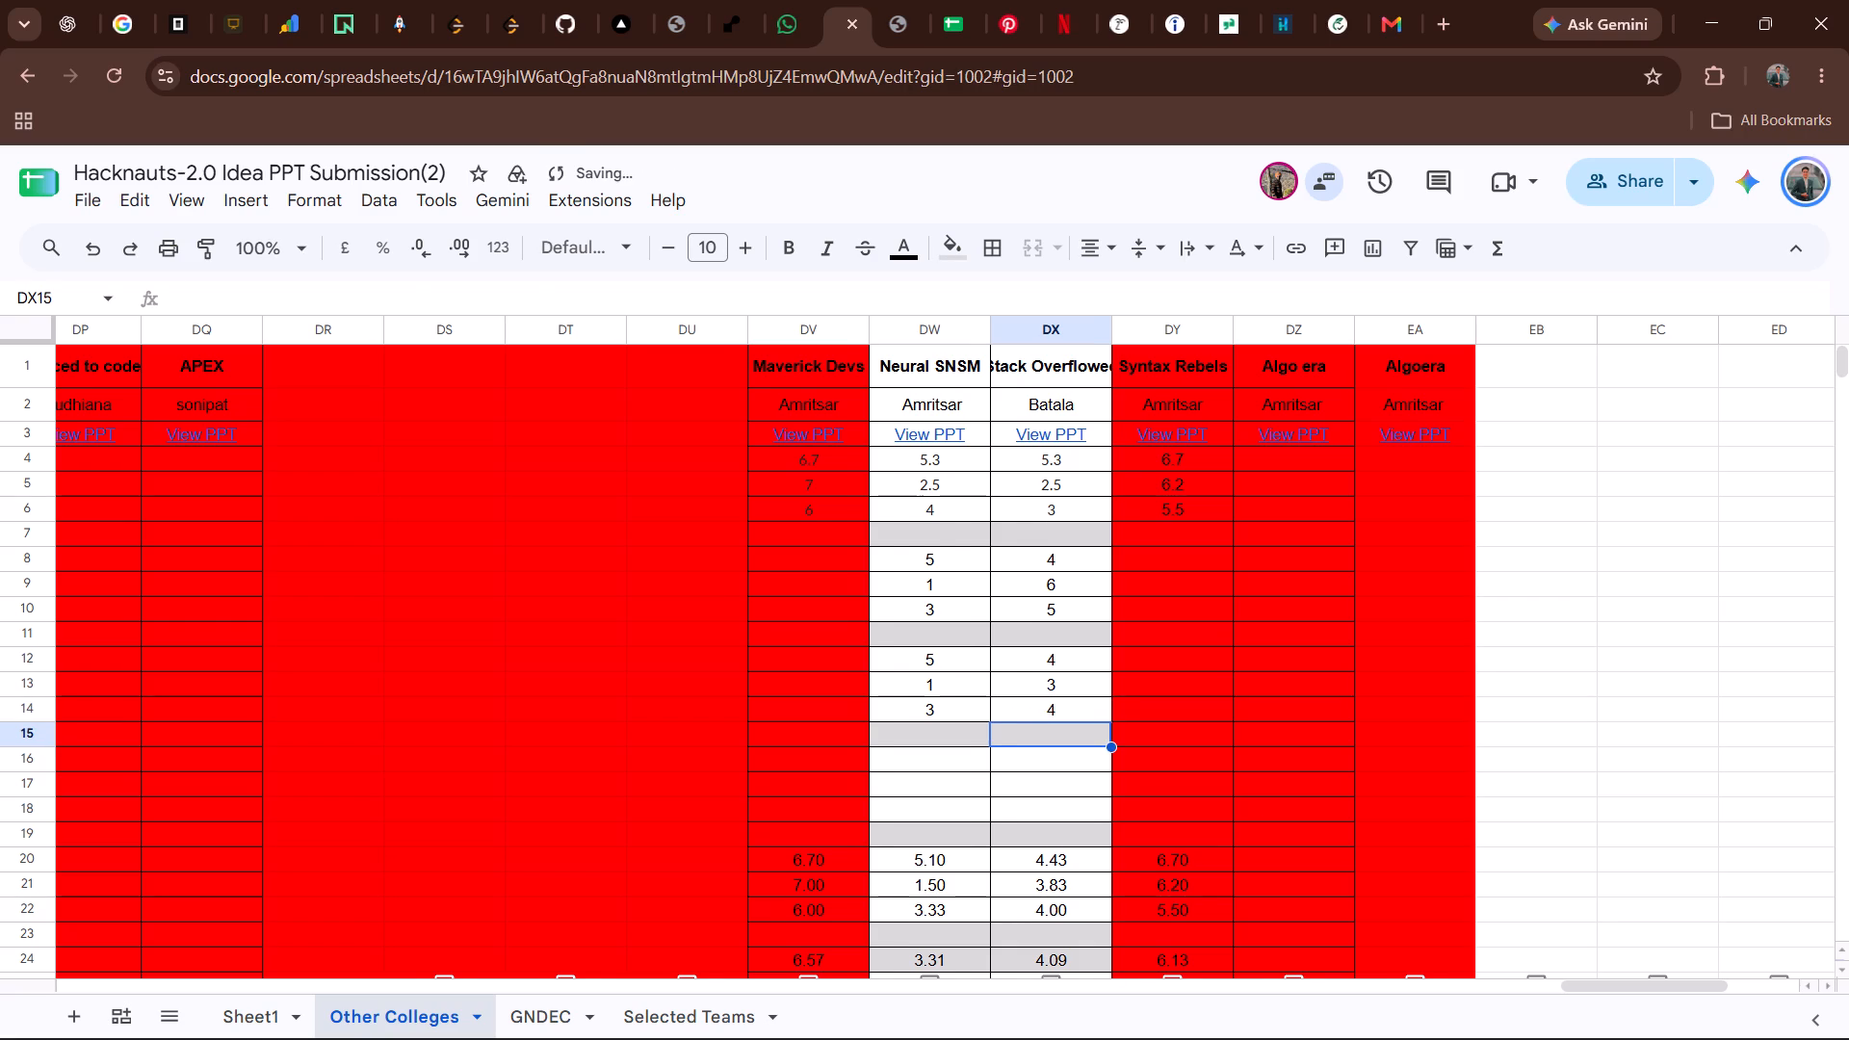
# Scan the Other Colleges team columns from Stack Overflowed back to AASTRA for gaps in Gaurav's scores.
pyautogui.hscroll(3, 1058, 718)
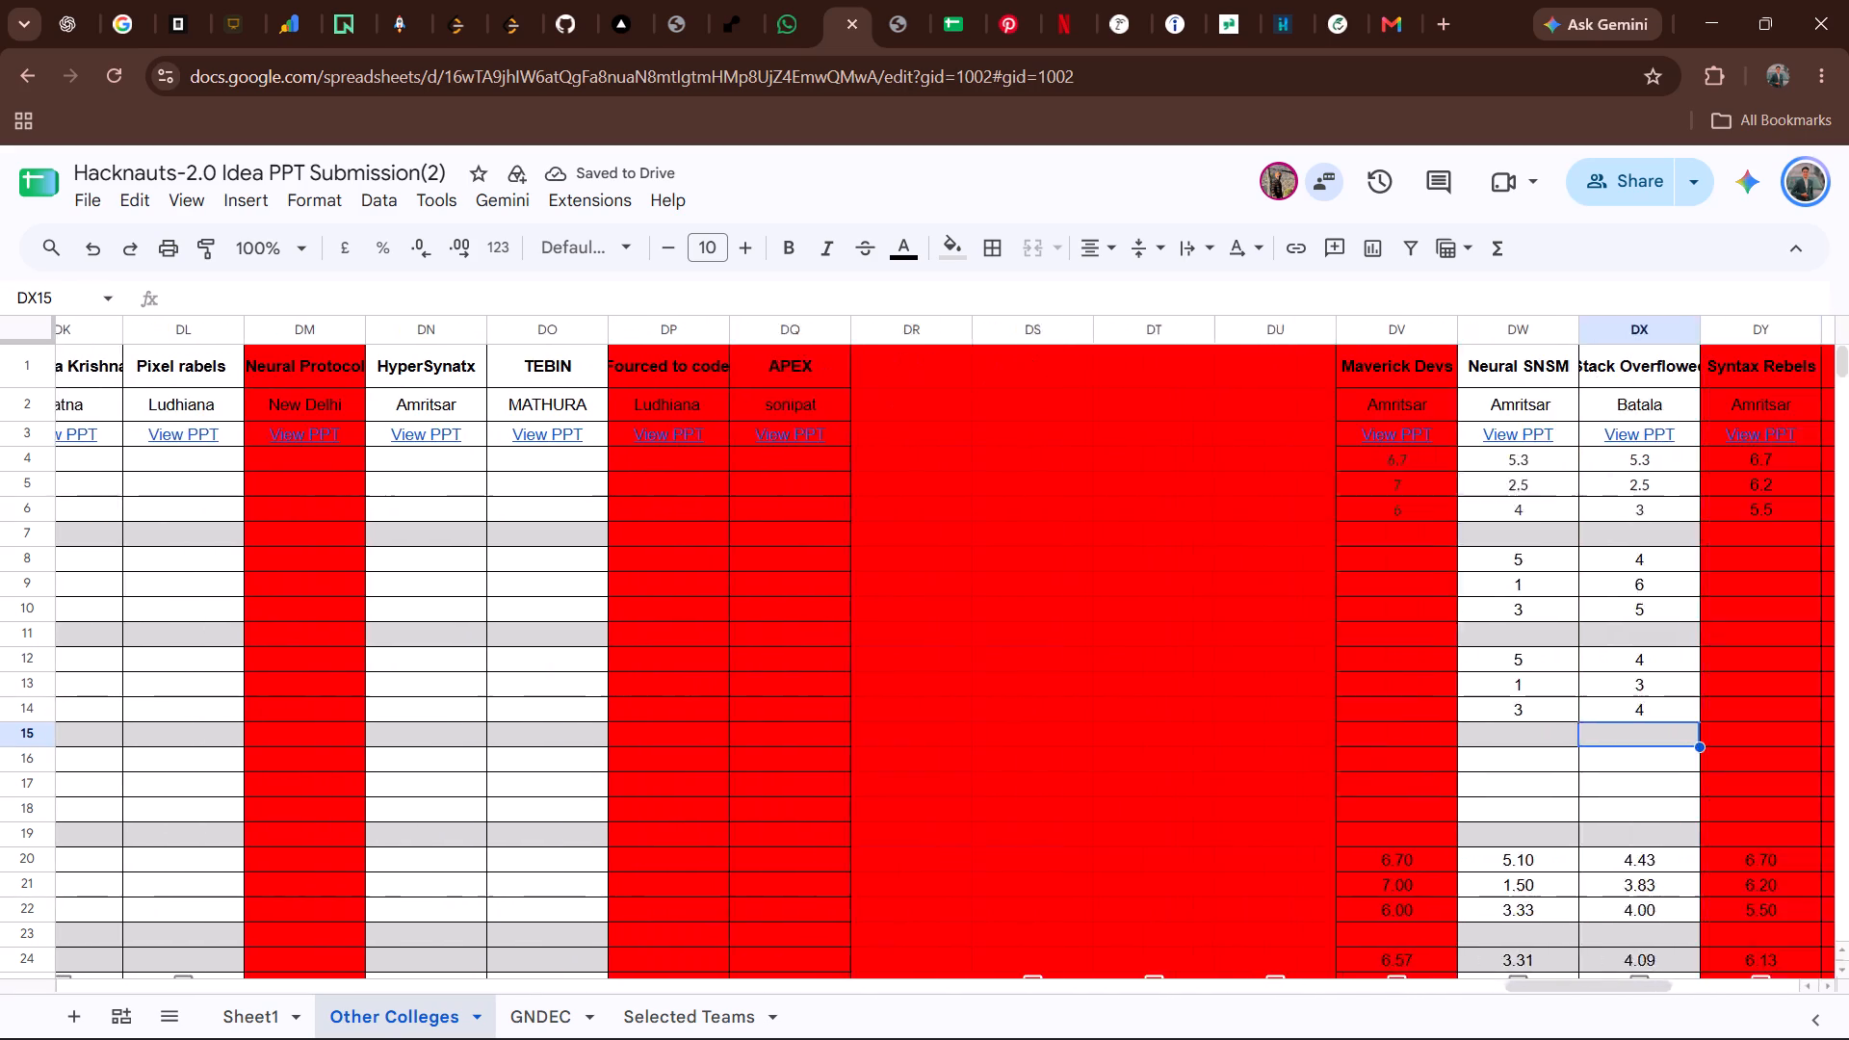
pyautogui.hscroll(7, 1058, 718)
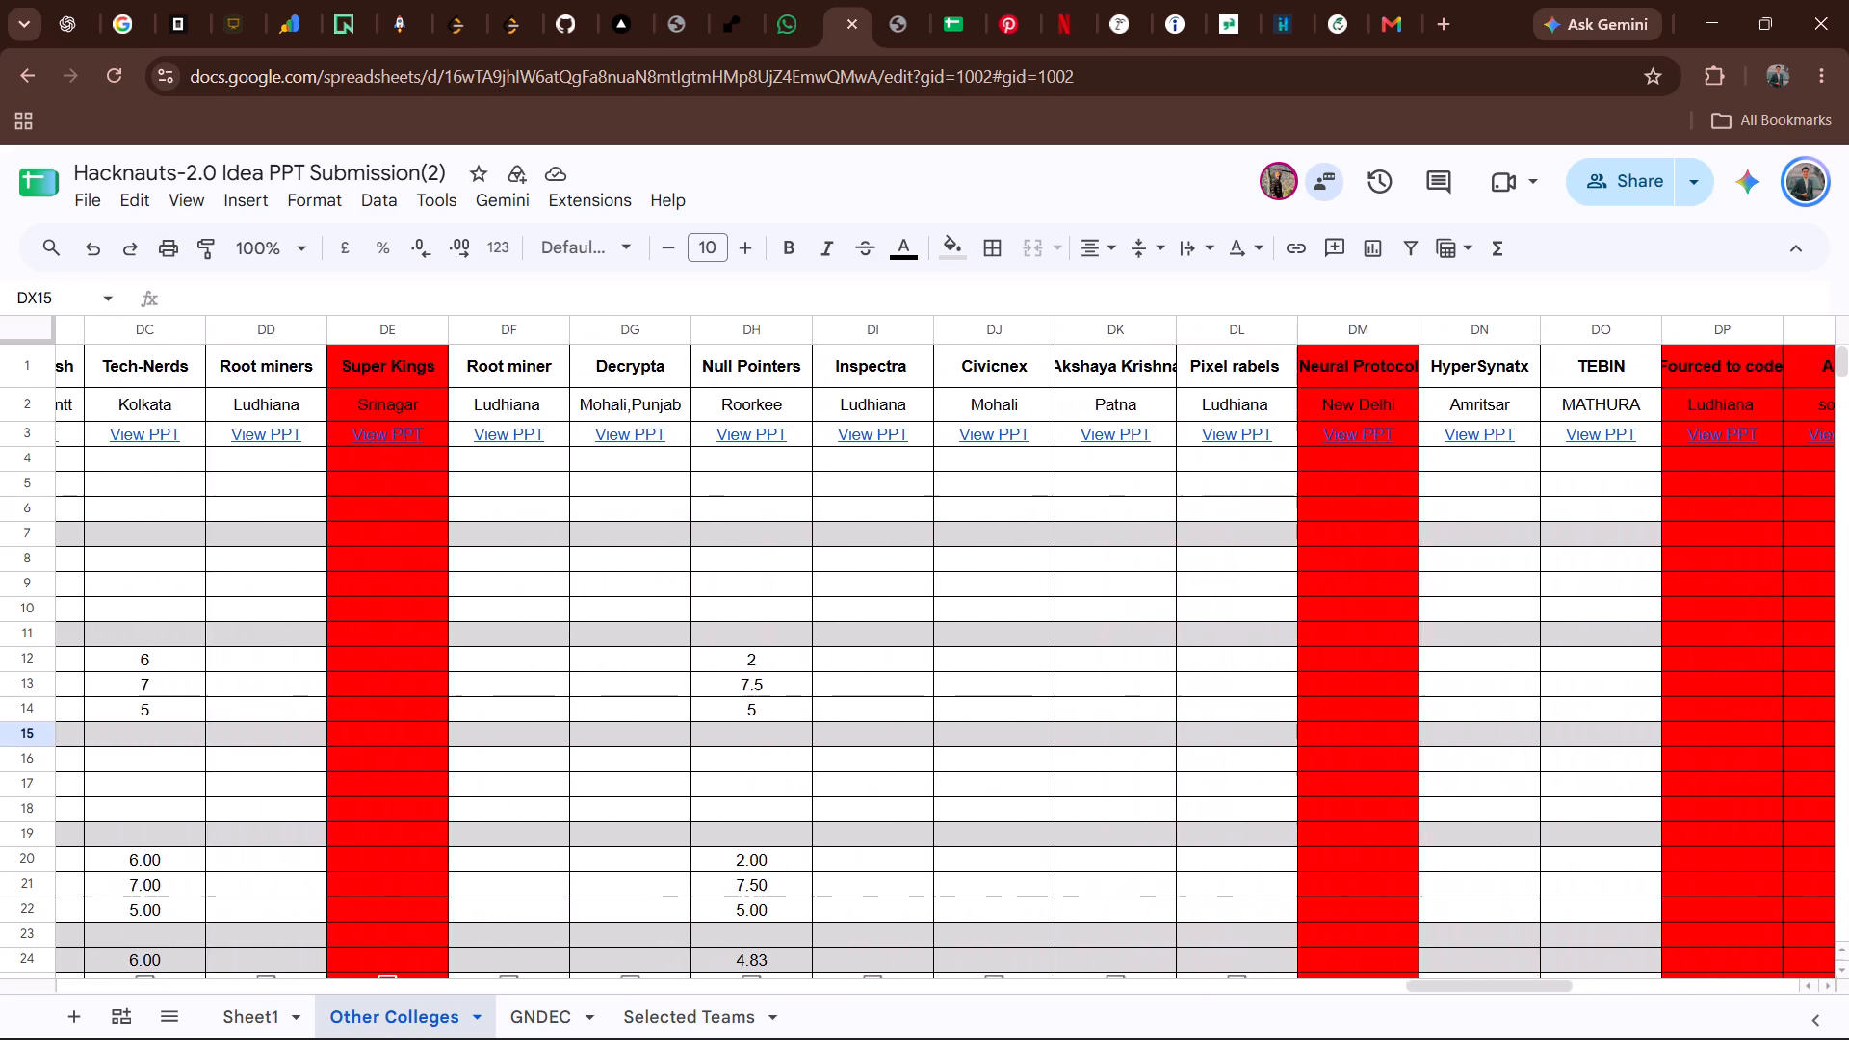
pyautogui.hscroll(10, 1058, 718)
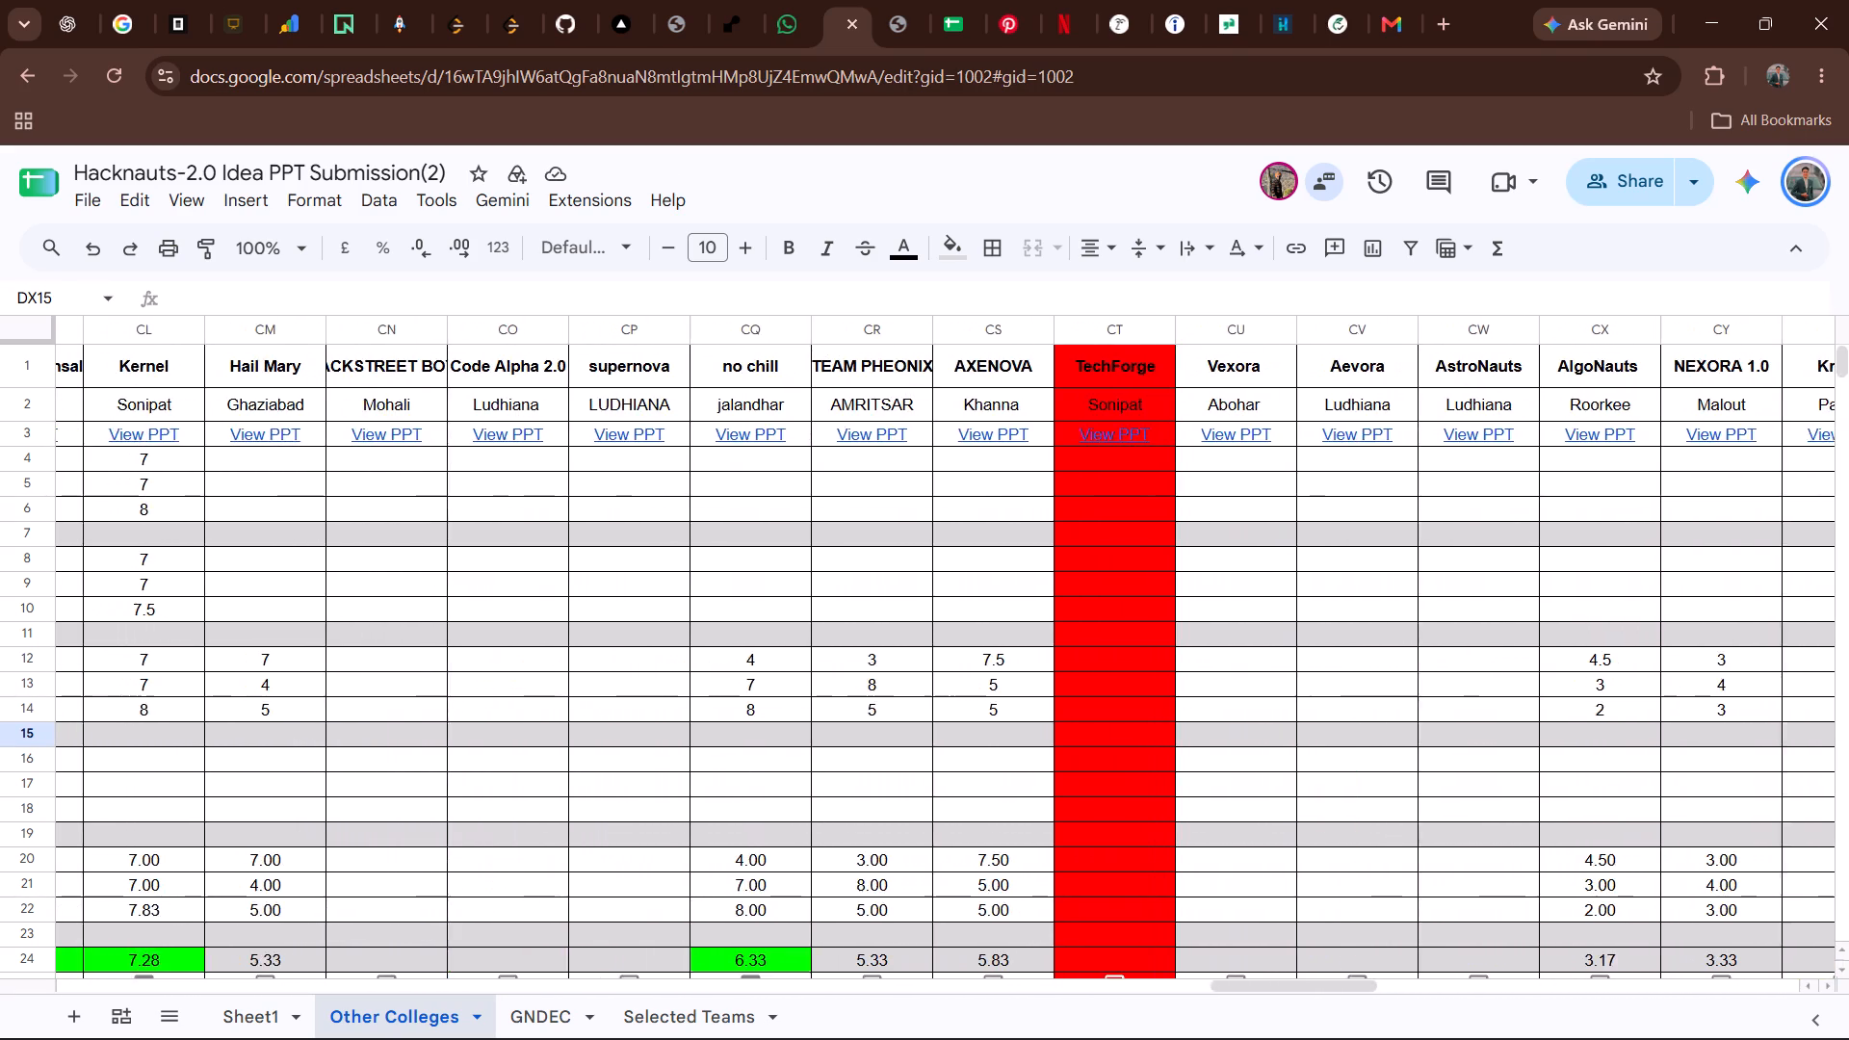
pyautogui.hscroll(11, 1058, 718)
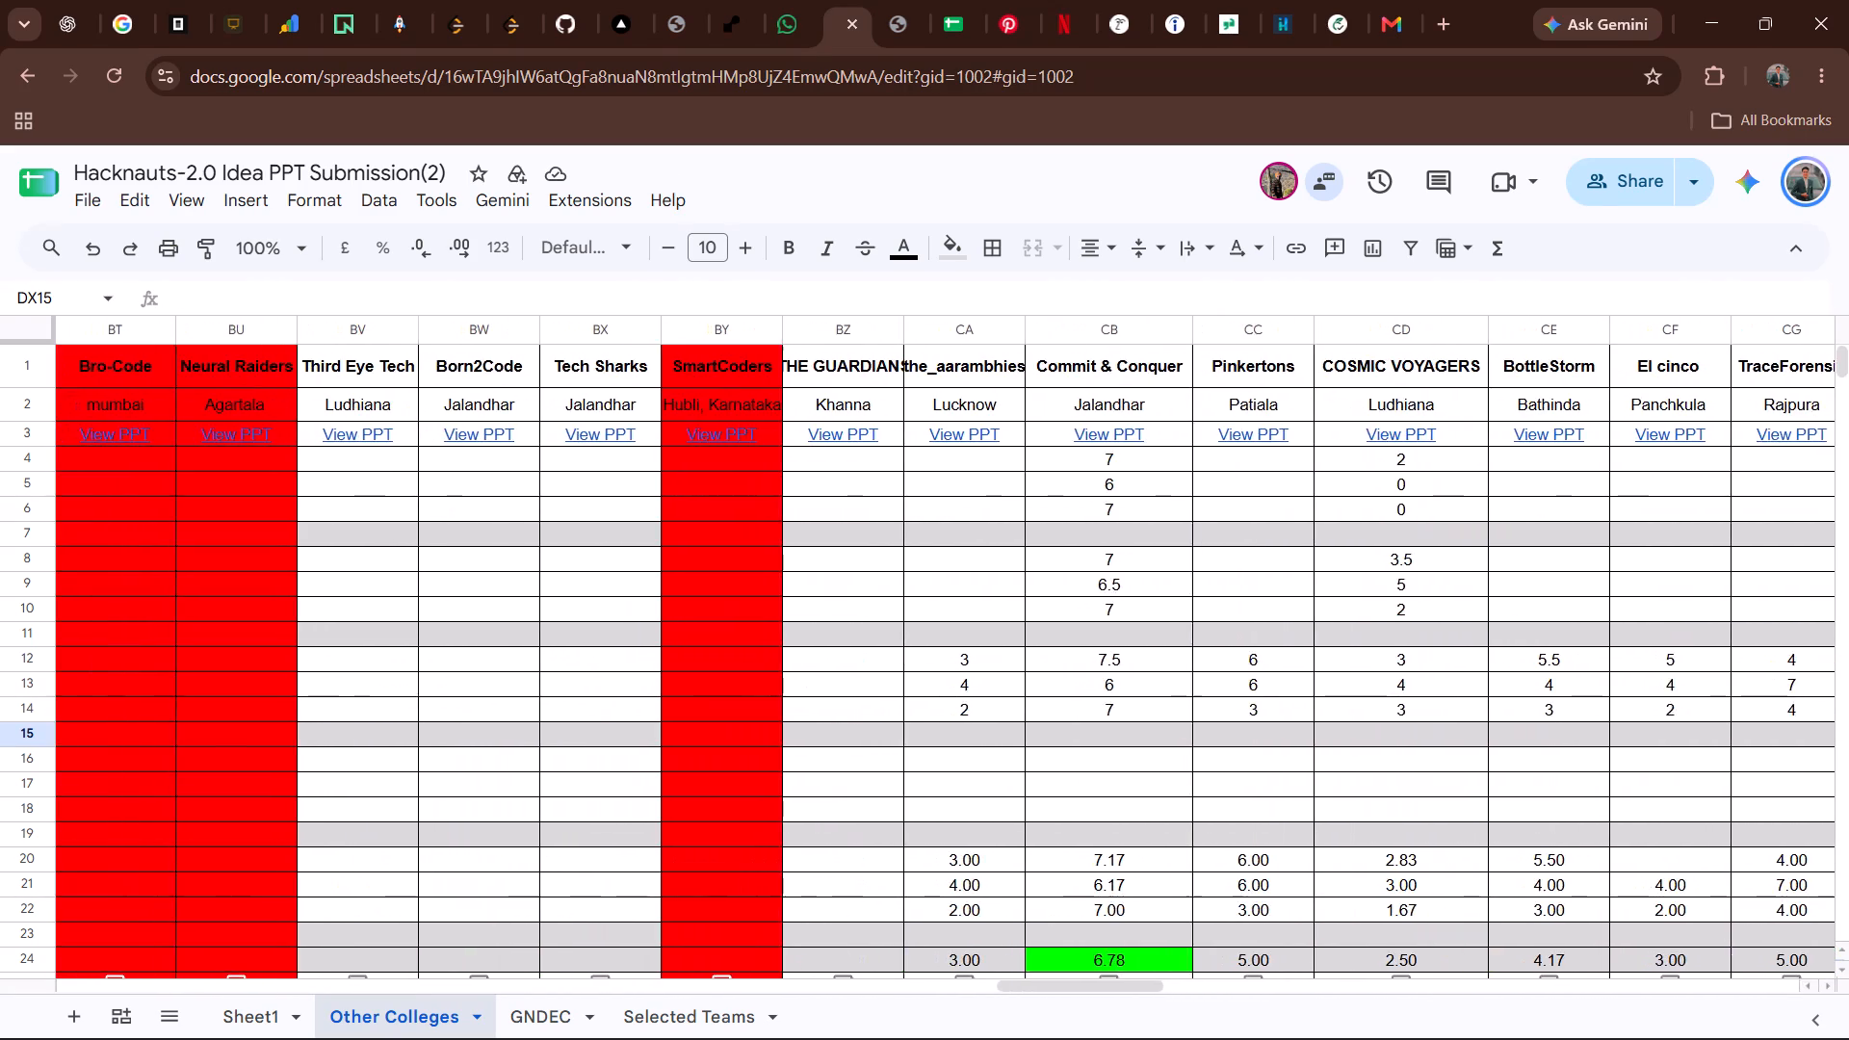
pyautogui.hscroll(12, 1058, 718)
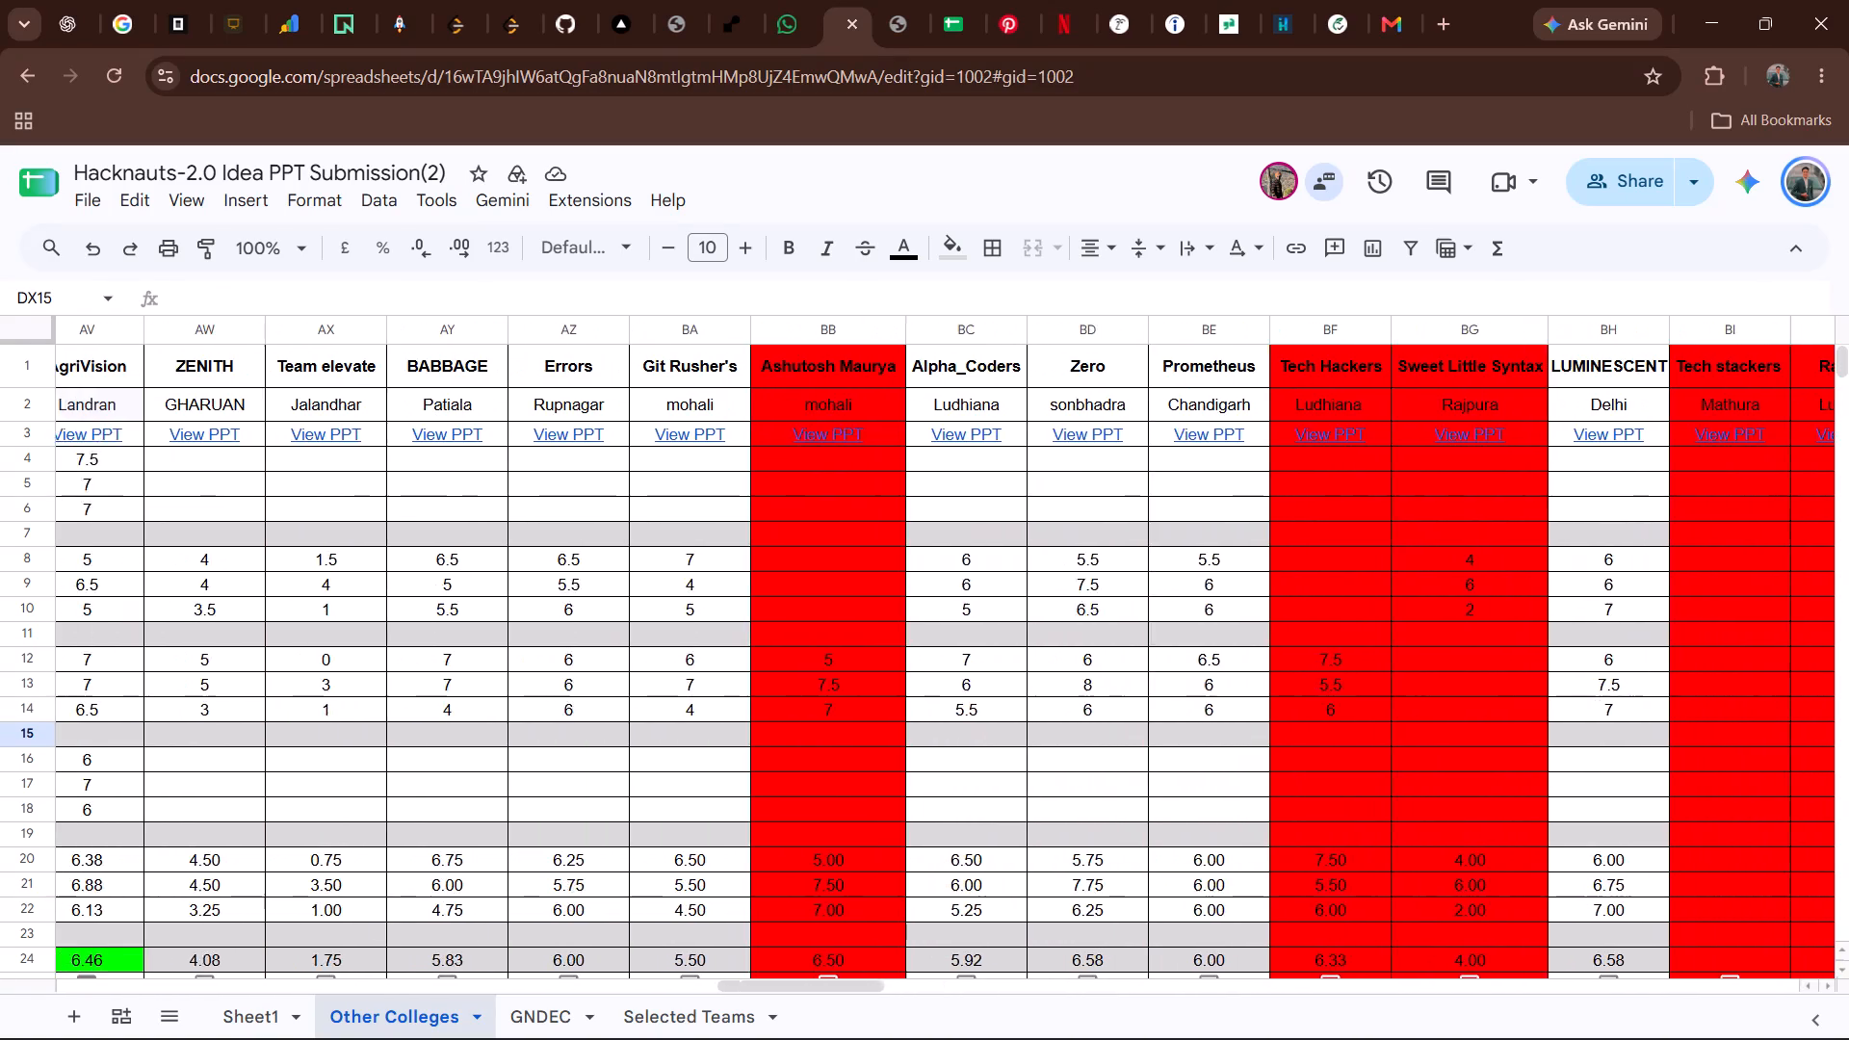
pyautogui.hscroll(8, 1058, 718)
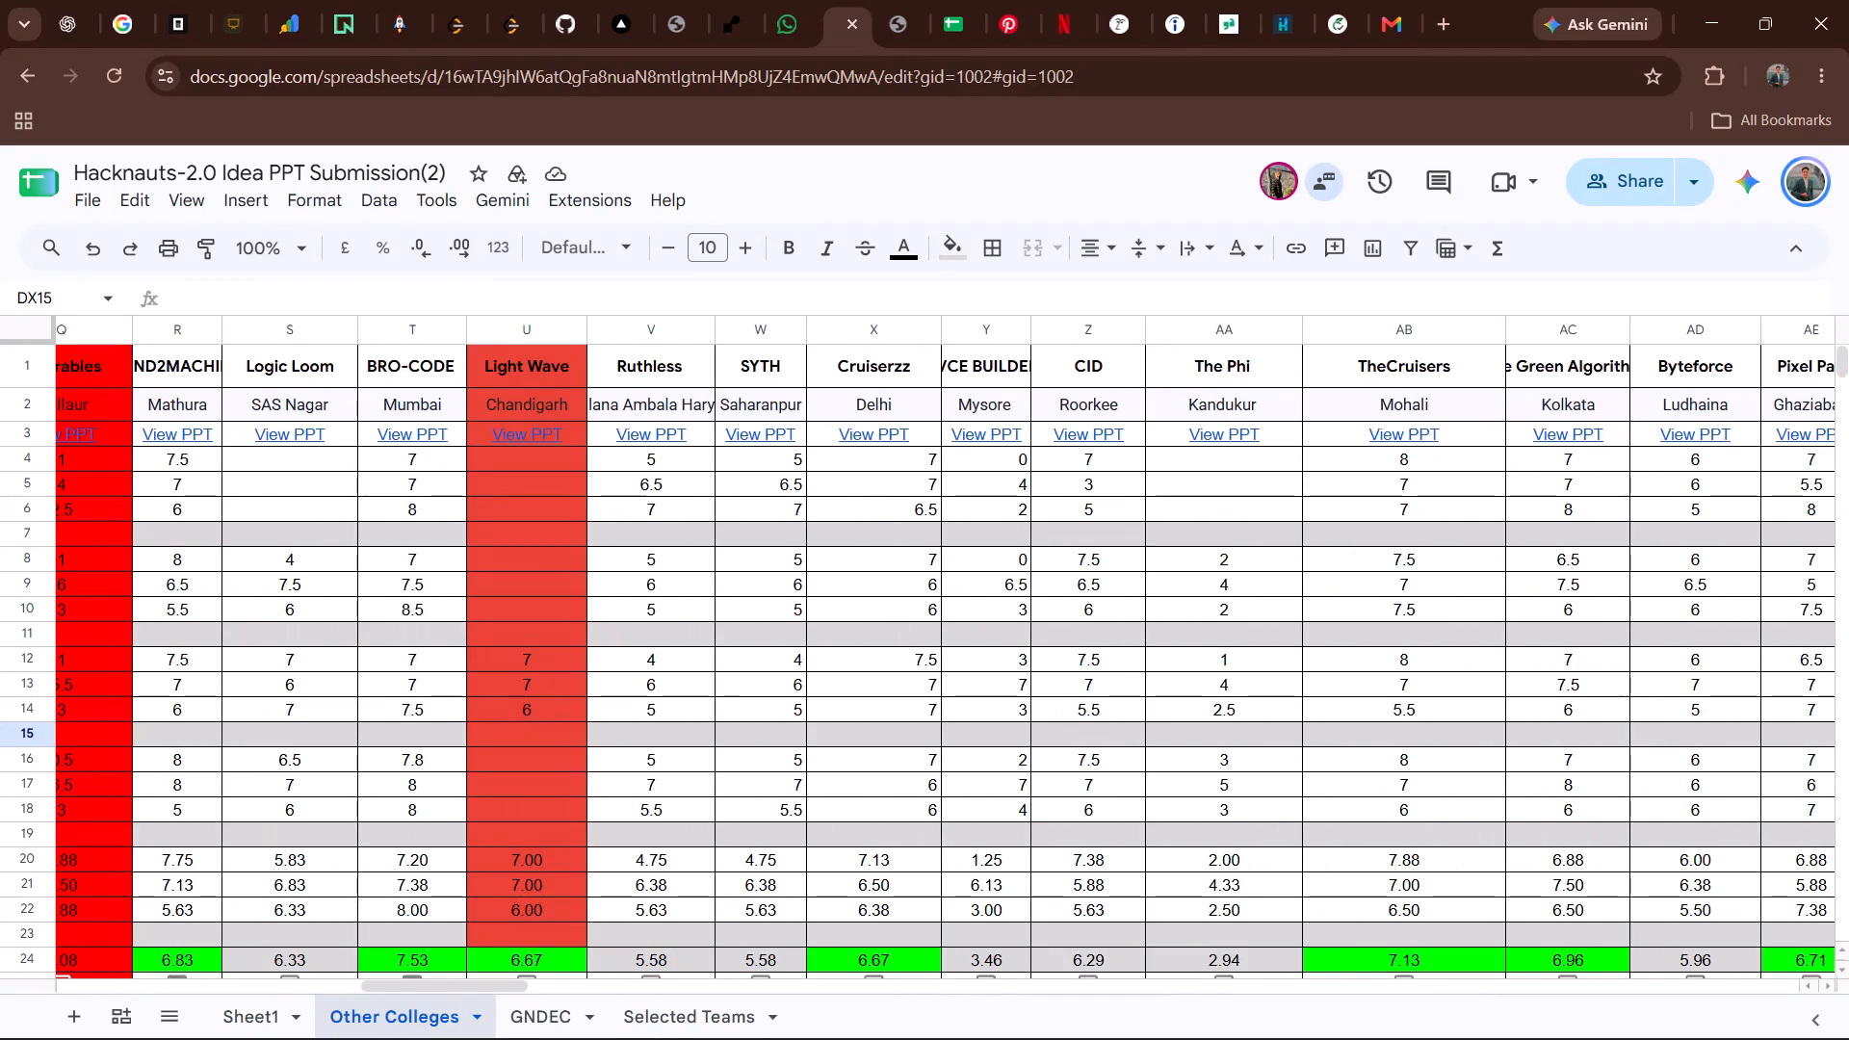
pyautogui.hscroll(12, 478, 758)
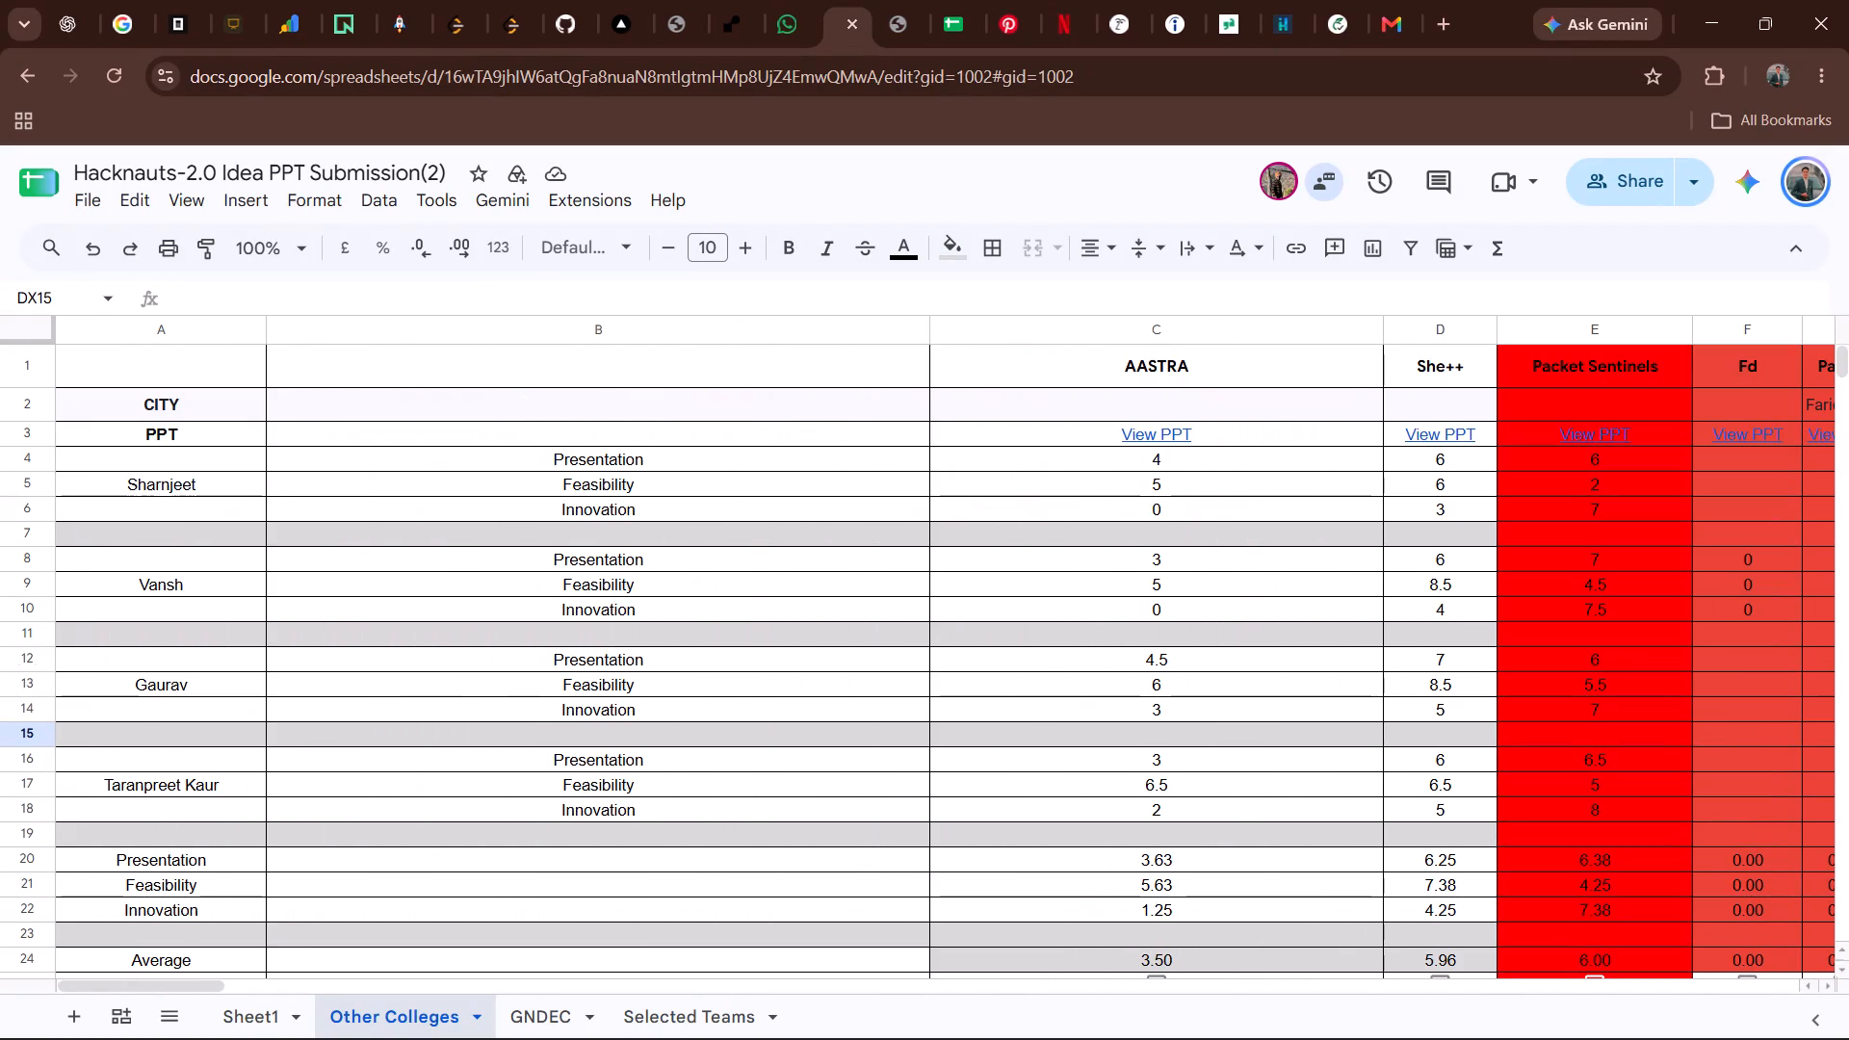
# Highlight Gaurav's Feasibility row 13 and examine it across the team columns for teams he has not scored.
pyautogui.click(27, 683)
pyautogui.hscroll(-20, 1683, 650)
pyautogui.hscroll(2, 1683, 650)
pyautogui.hscroll(-3, 1683, 650)
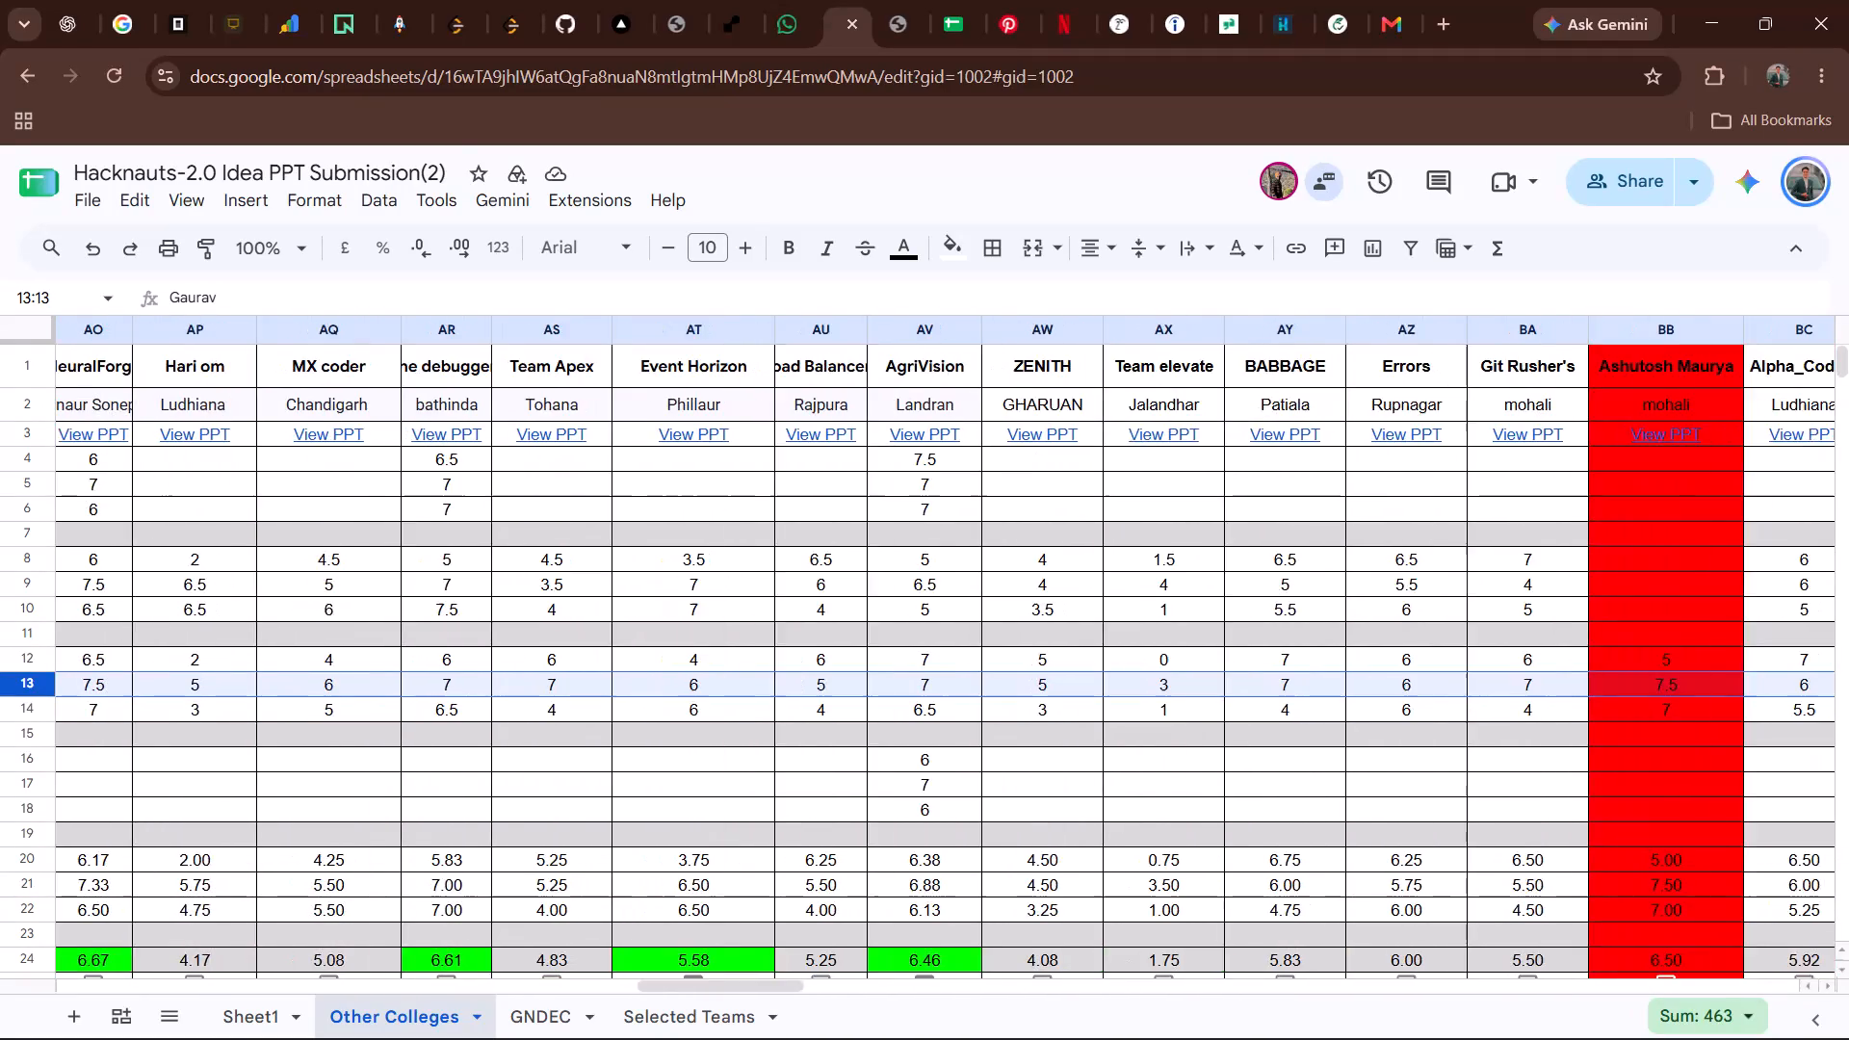
pyautogui.hscroll(-10, 1683, 650)
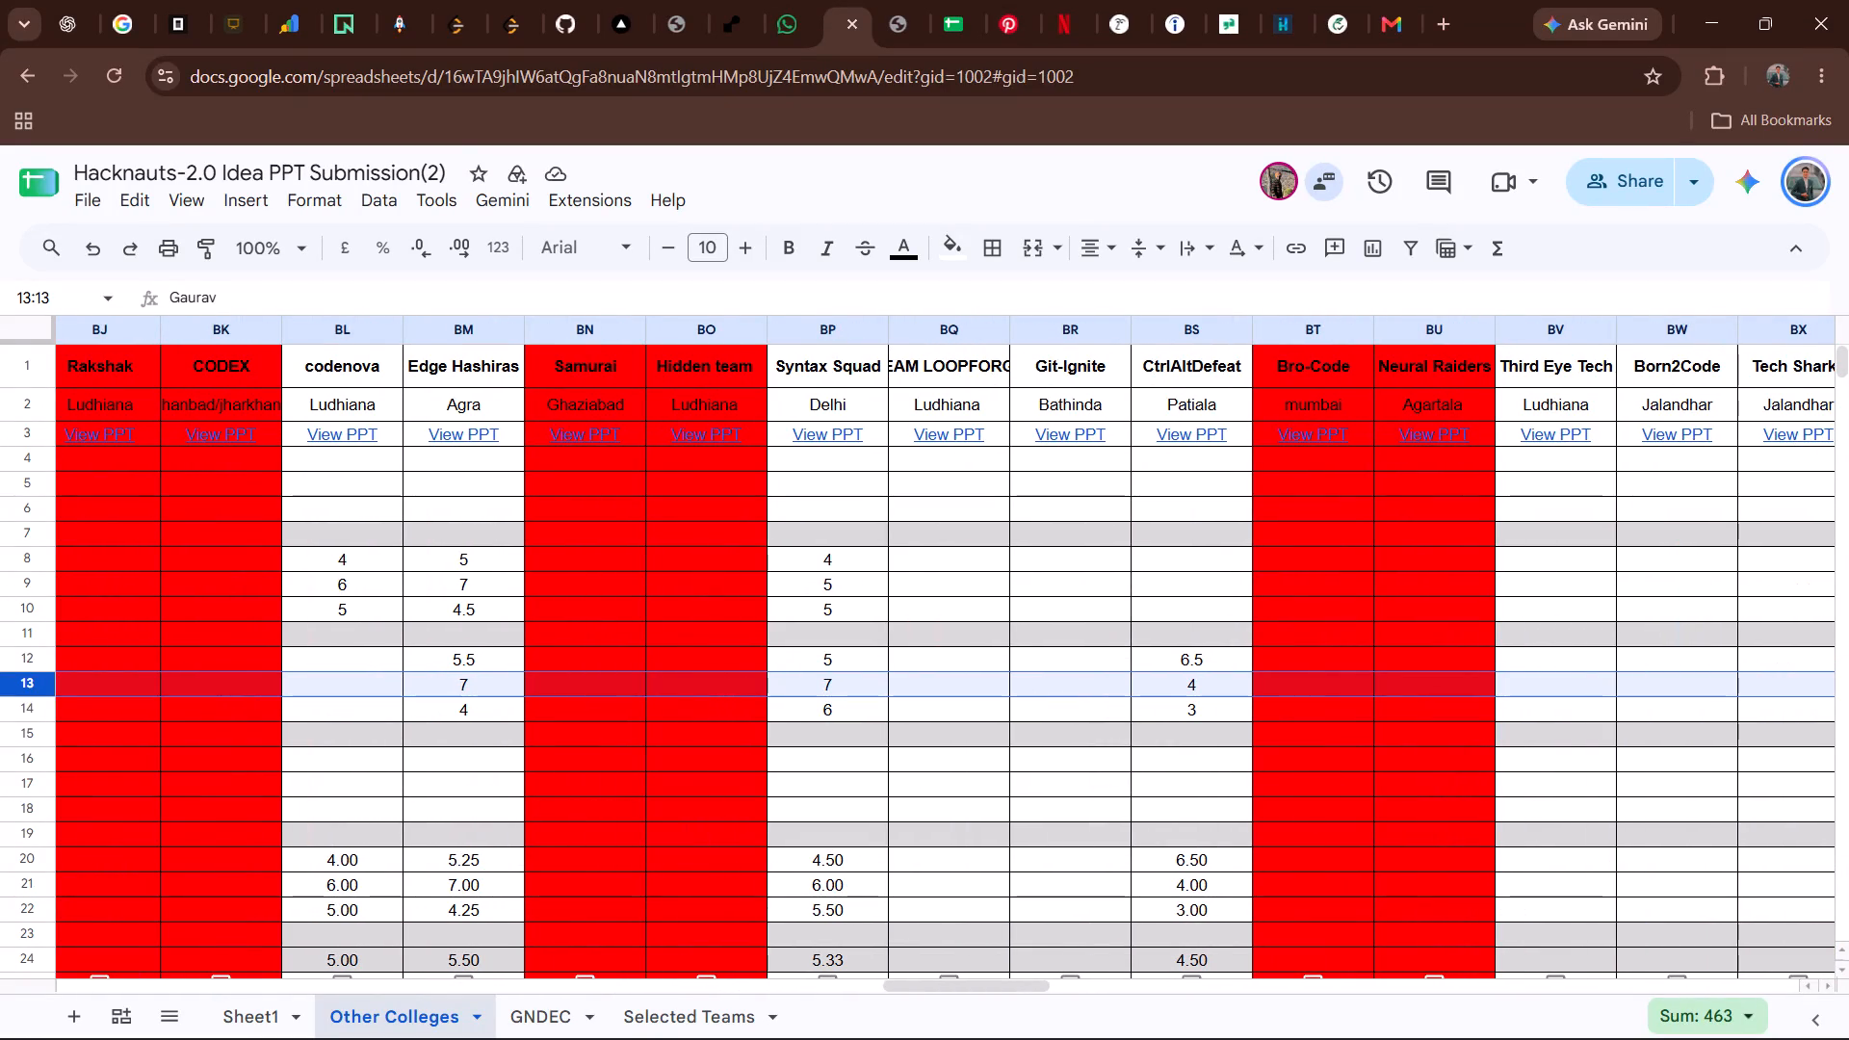
pyautogui.hscroll(-7, 1133, 692)
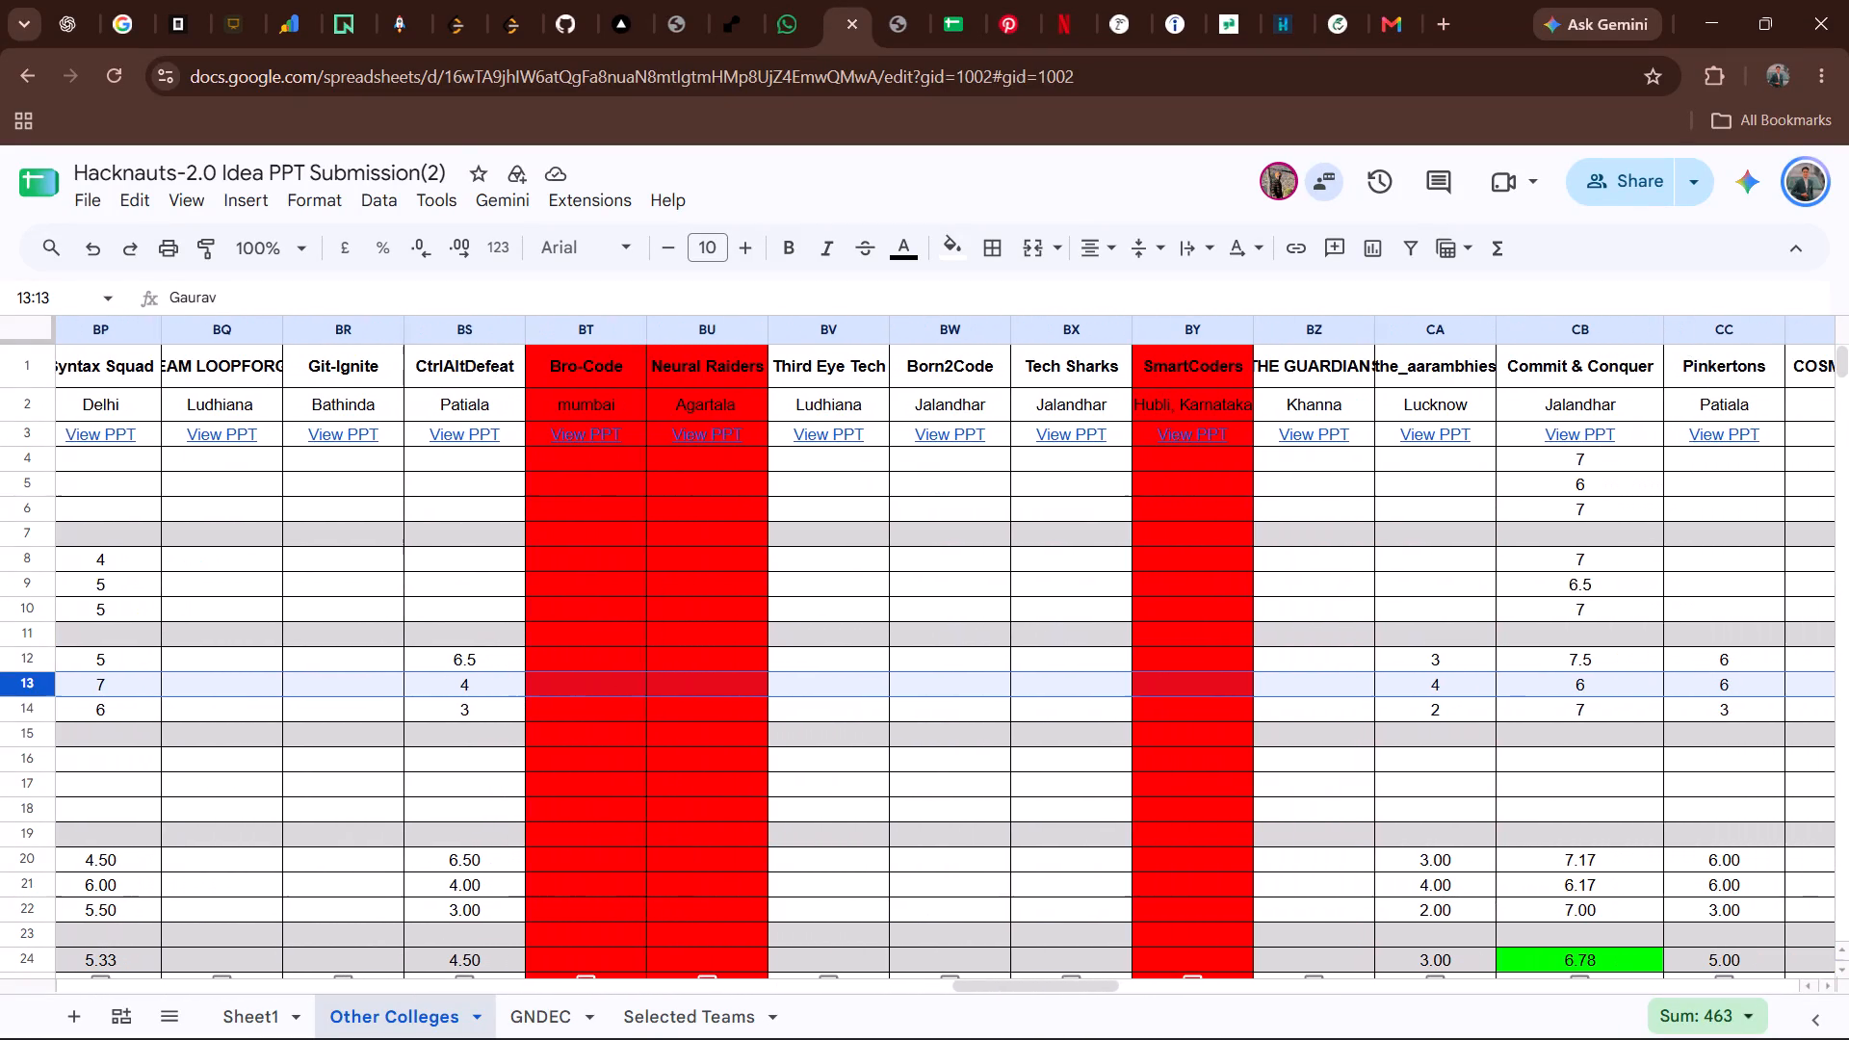
pyautogui.hscroll(-1, 1133, 692)
pyautogui.hscroll(4, 1133, 692)
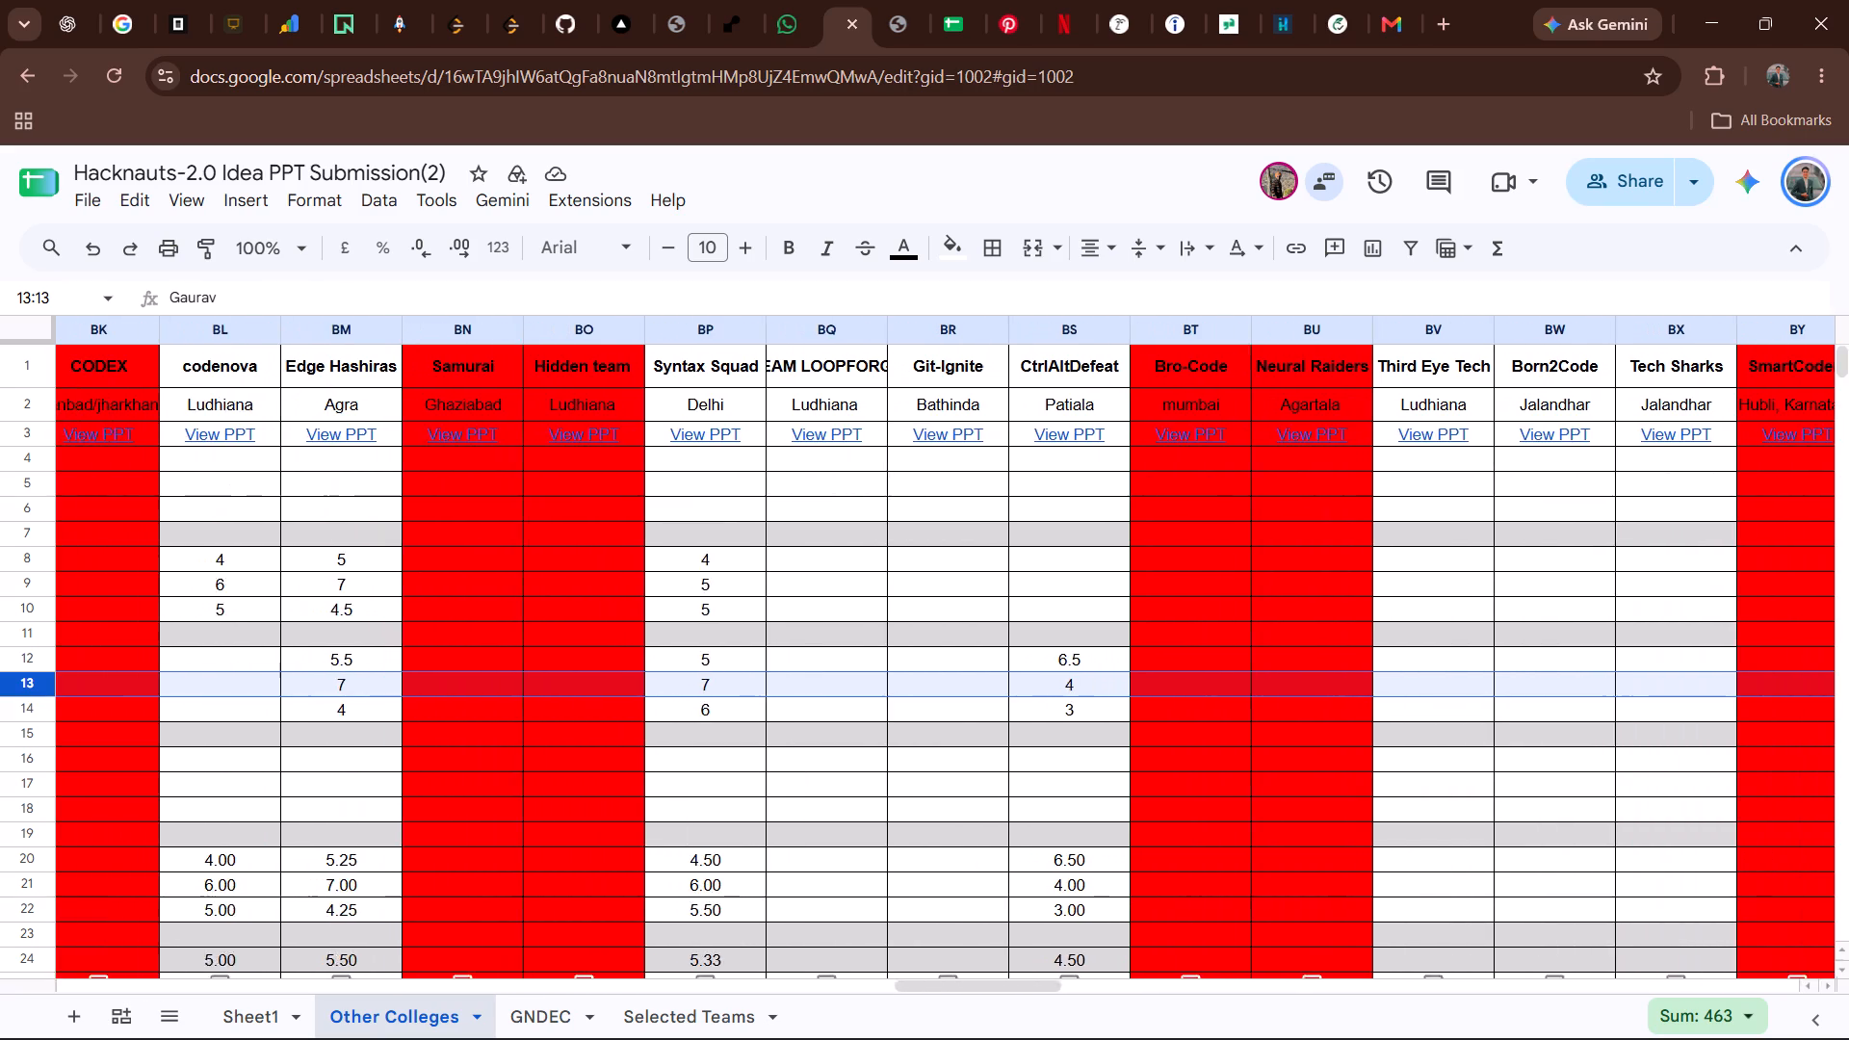
pyautogui.hscroll(-10, 1133, 692)
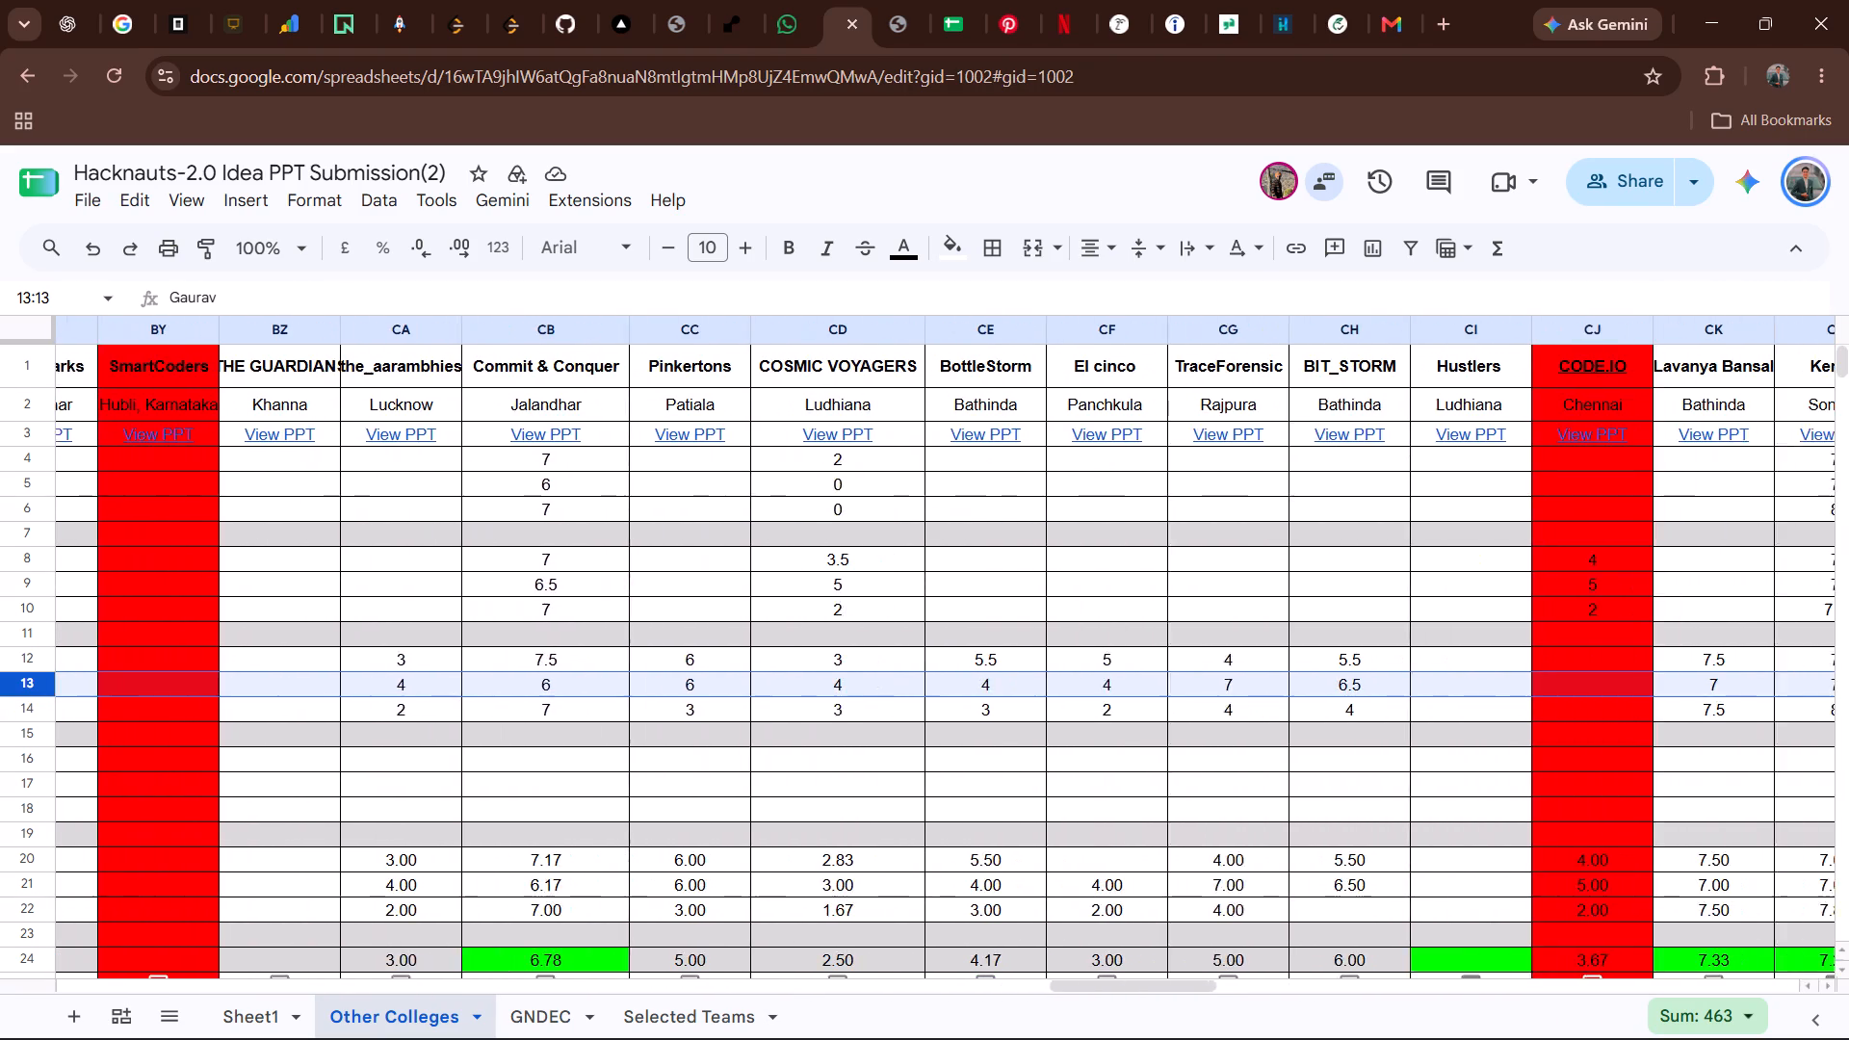
pyautogui.hscroll(-8, 1133, 692)
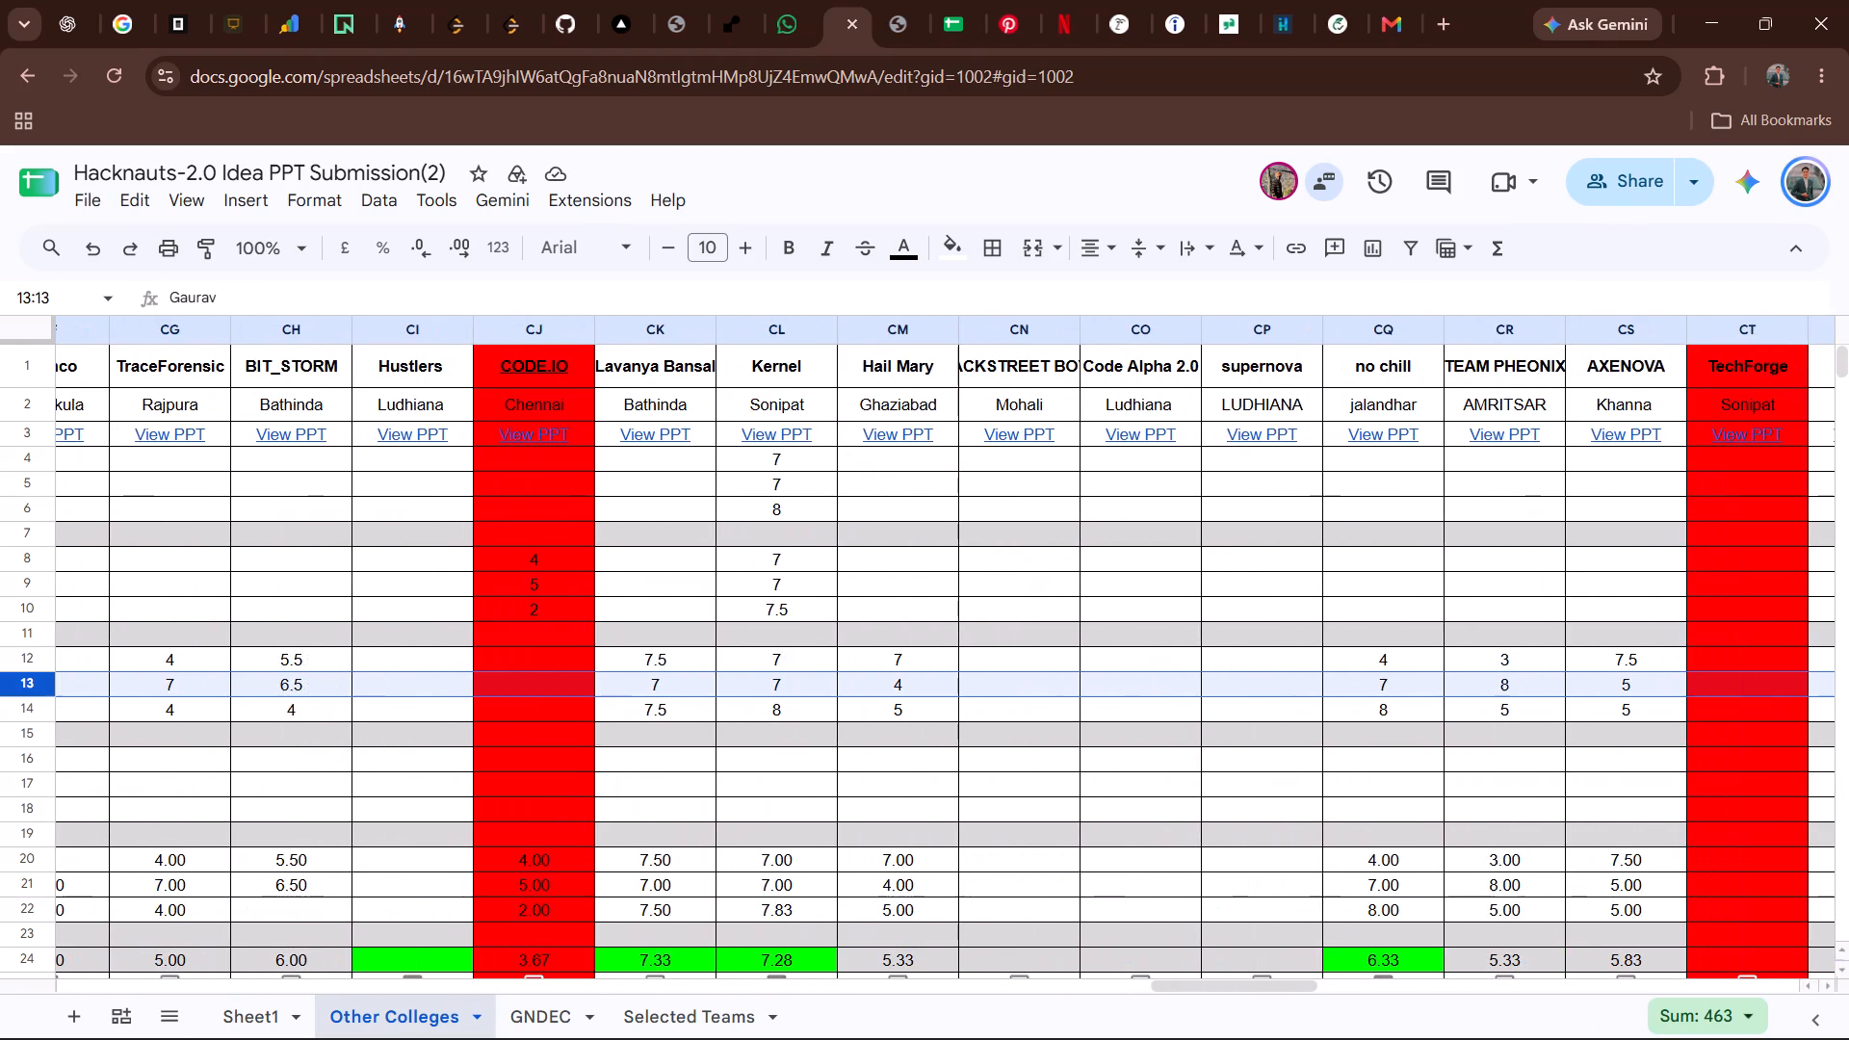
pyautogui.hscroll(-7, 1426, 688)
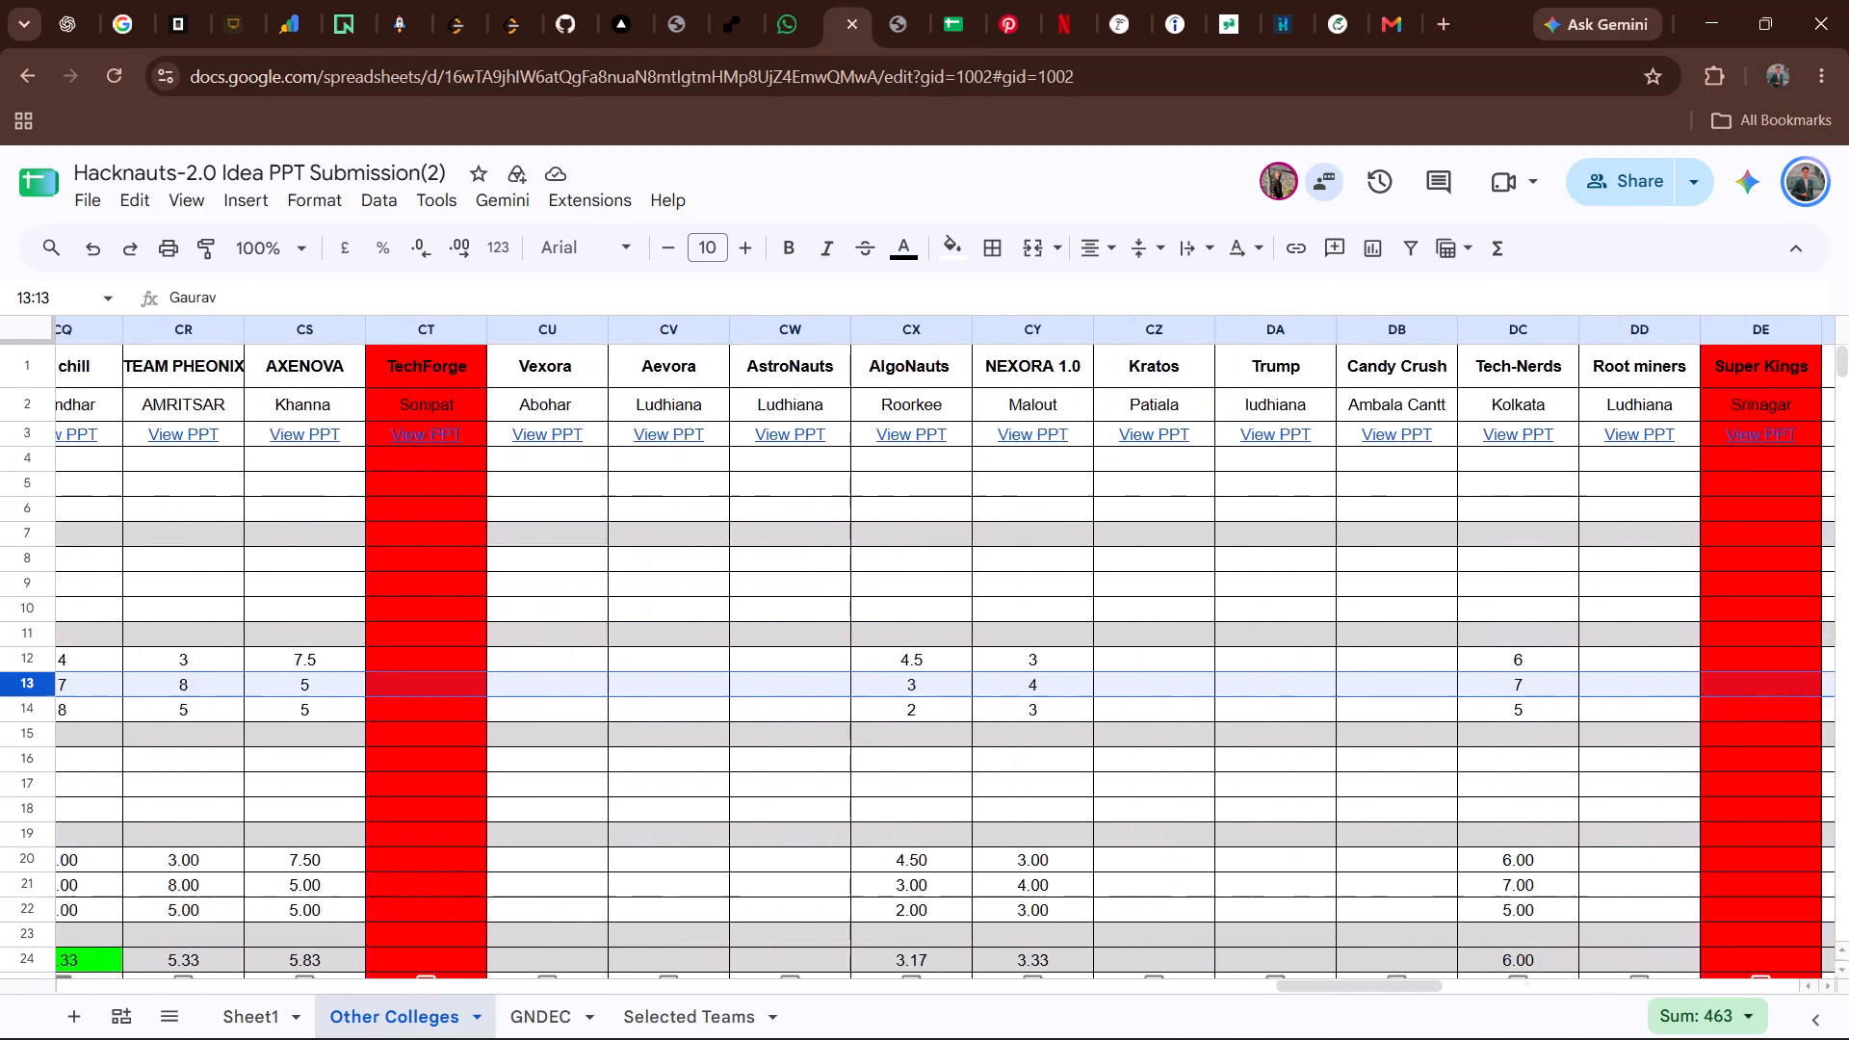
pyautogui.hscroll(-6, 1426, 688)
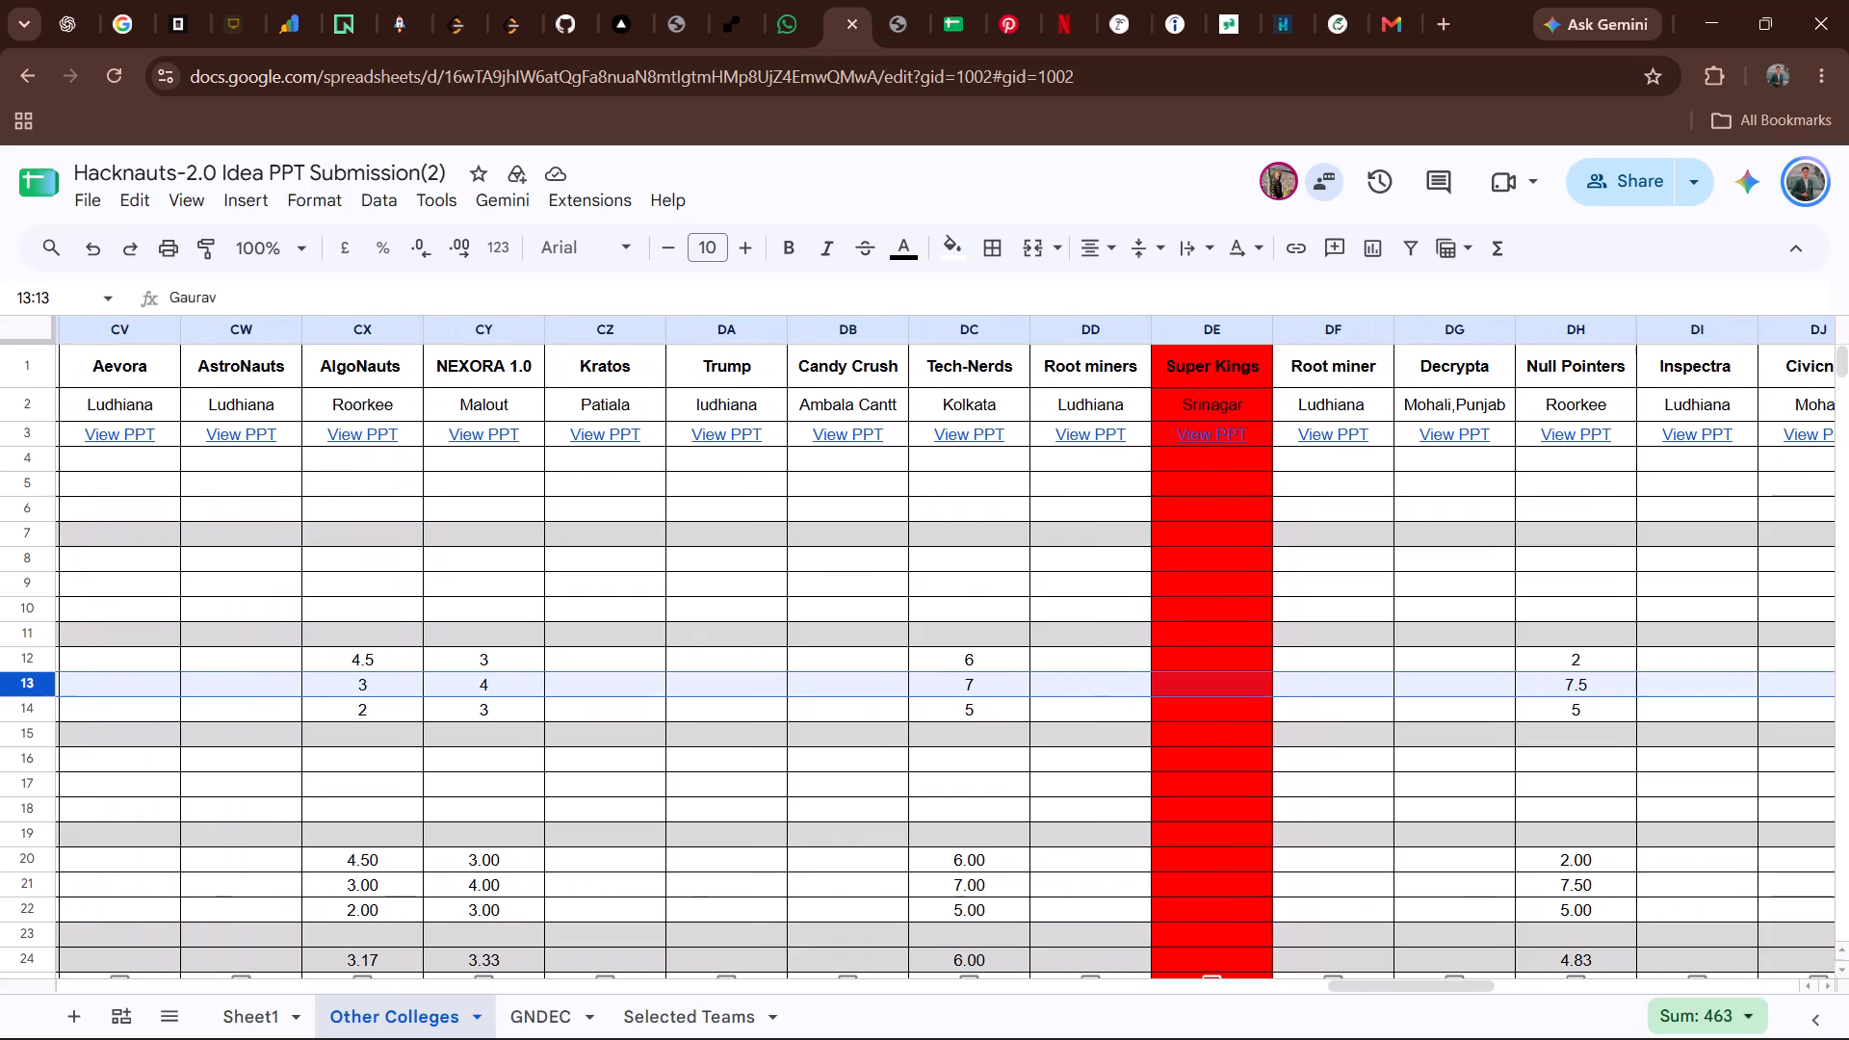
pyautogui.hscroll(-7, 1426, 688)
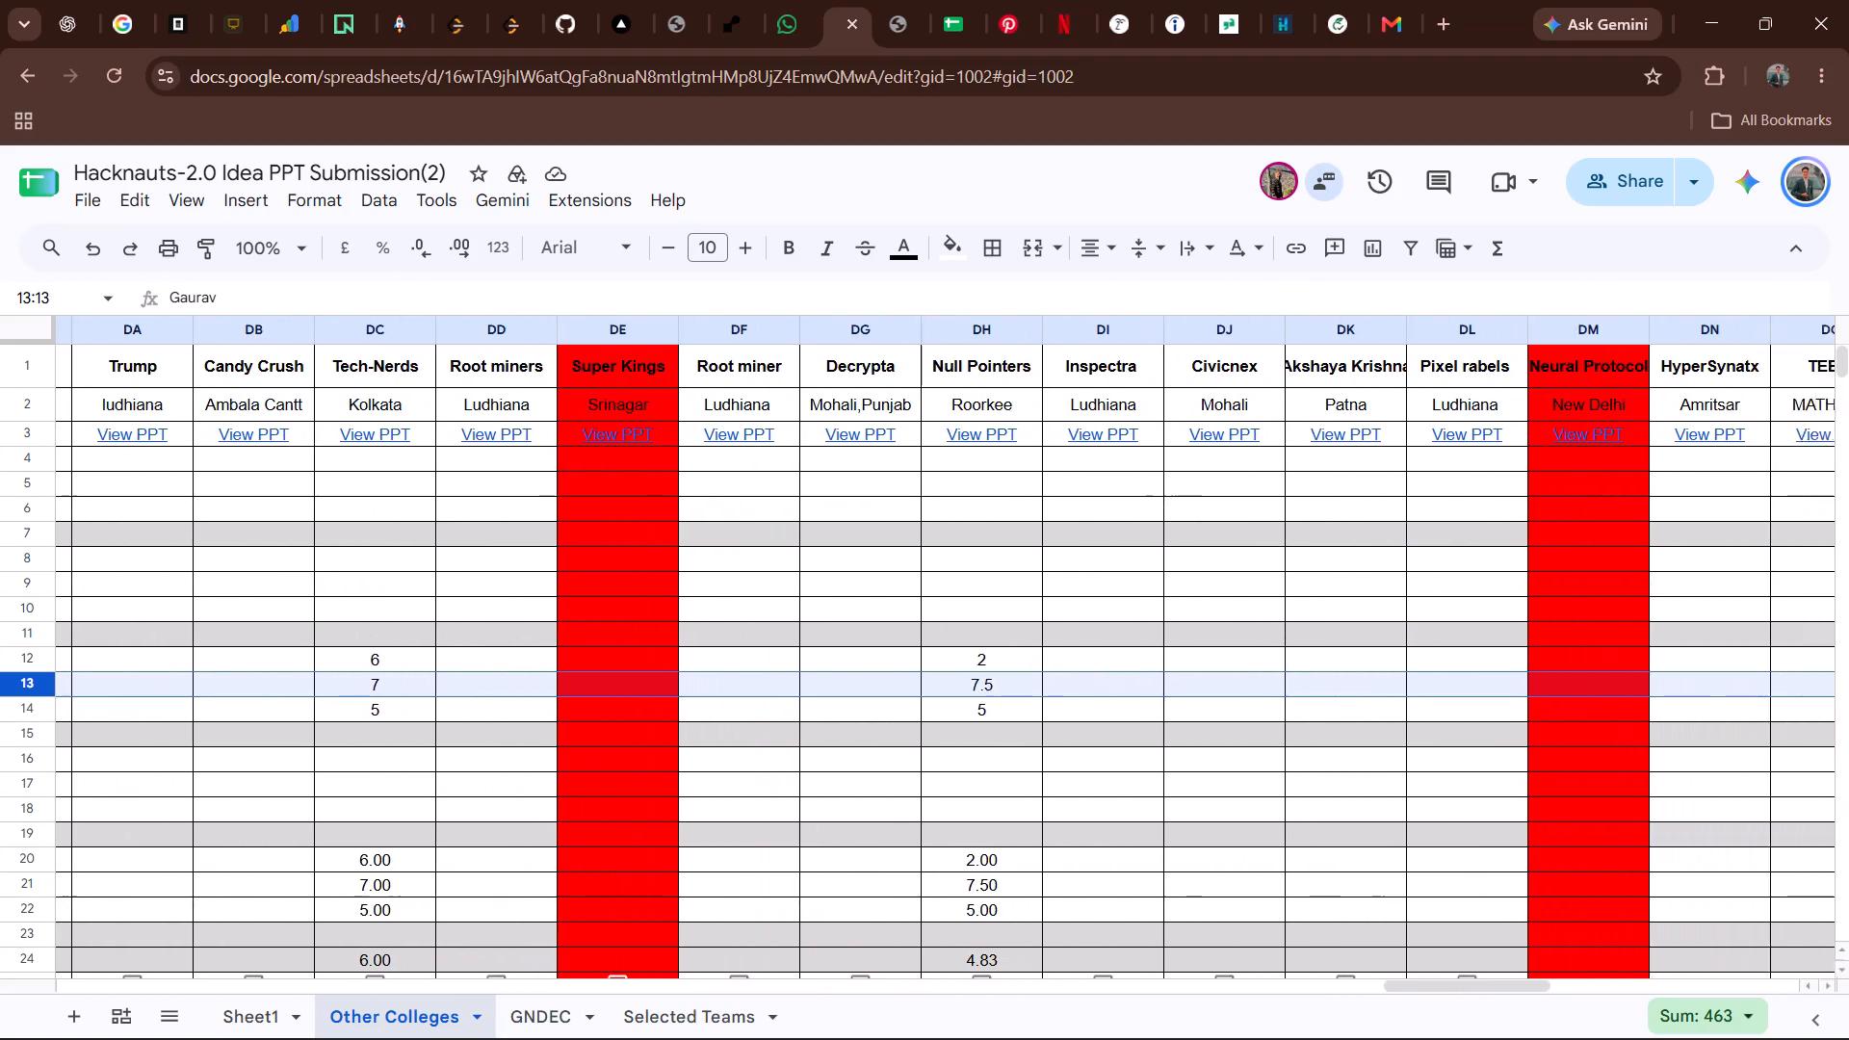
pyautogui.hscroll(-5, 1426, 688)
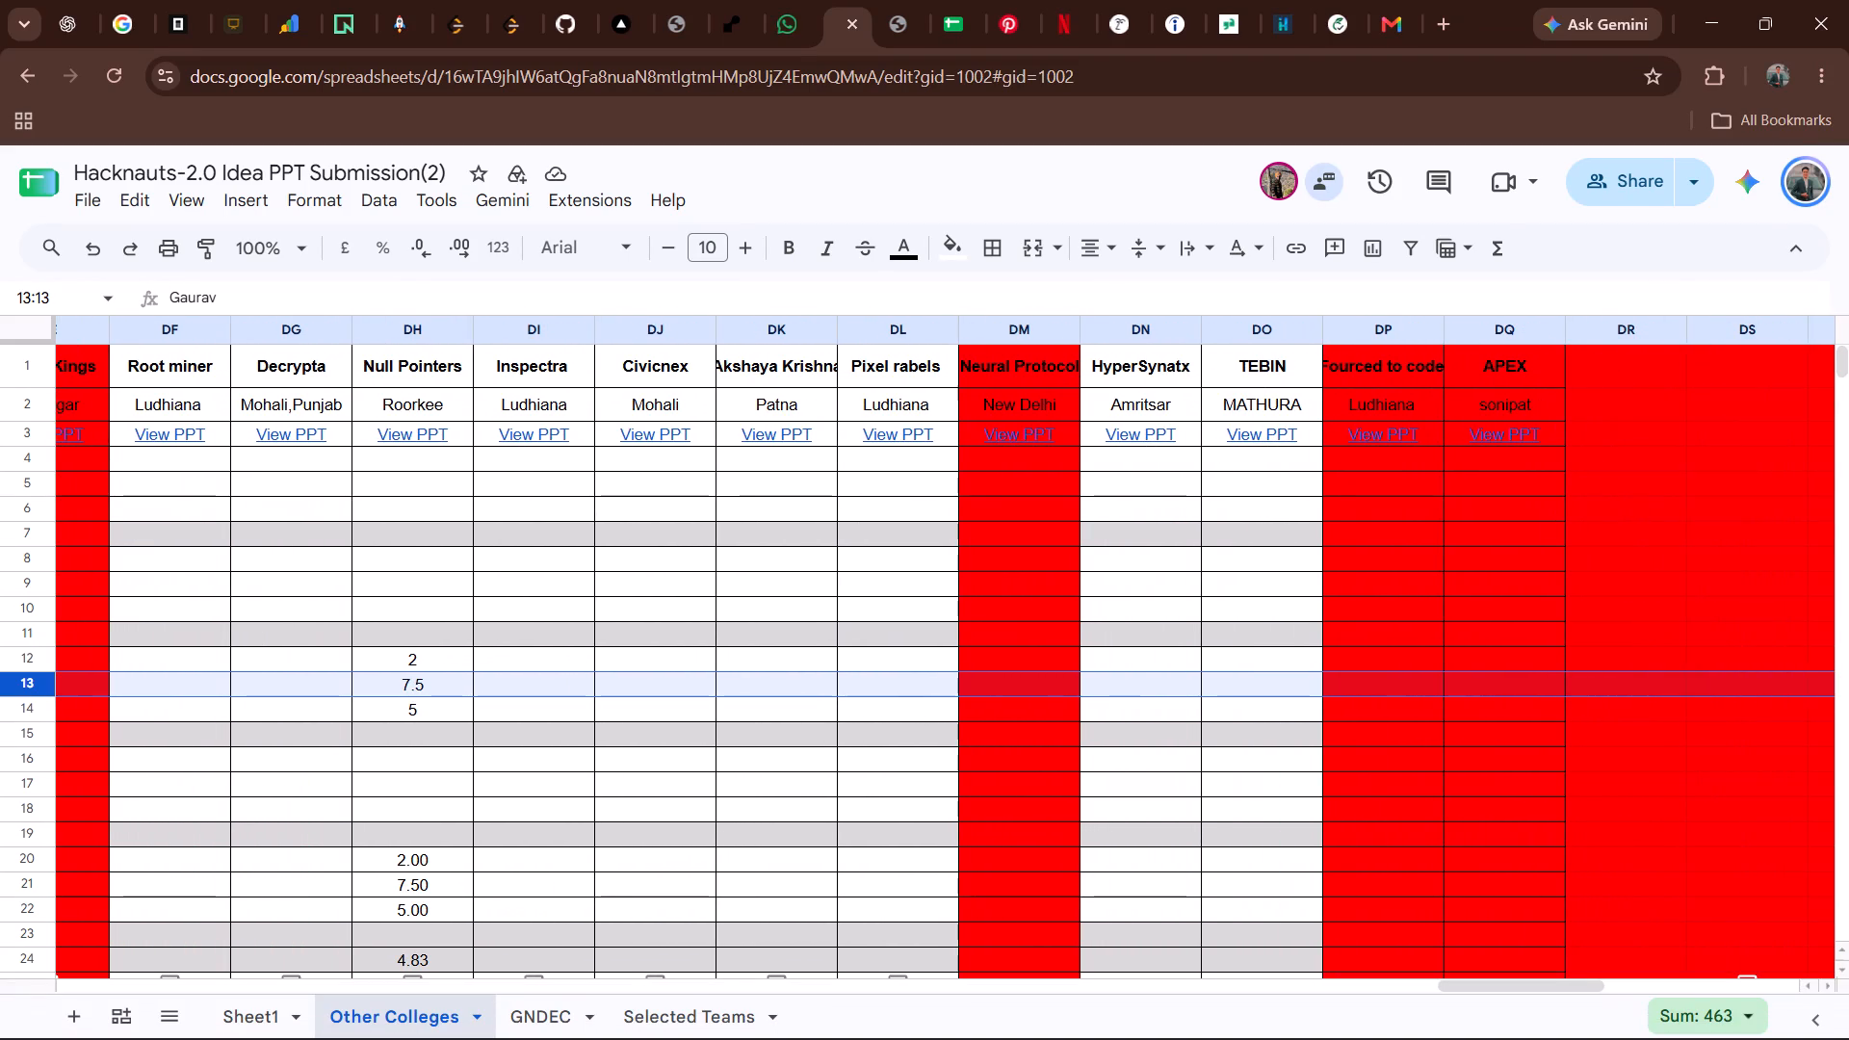
pyautogui.hscroll(-3, 1210, 766)
pyautogui.hscroll(13, 1210, 766)
pyautogui.hscroll(-16, 1210, 766)
pyautogui.hscroll(9, 1210, 766)
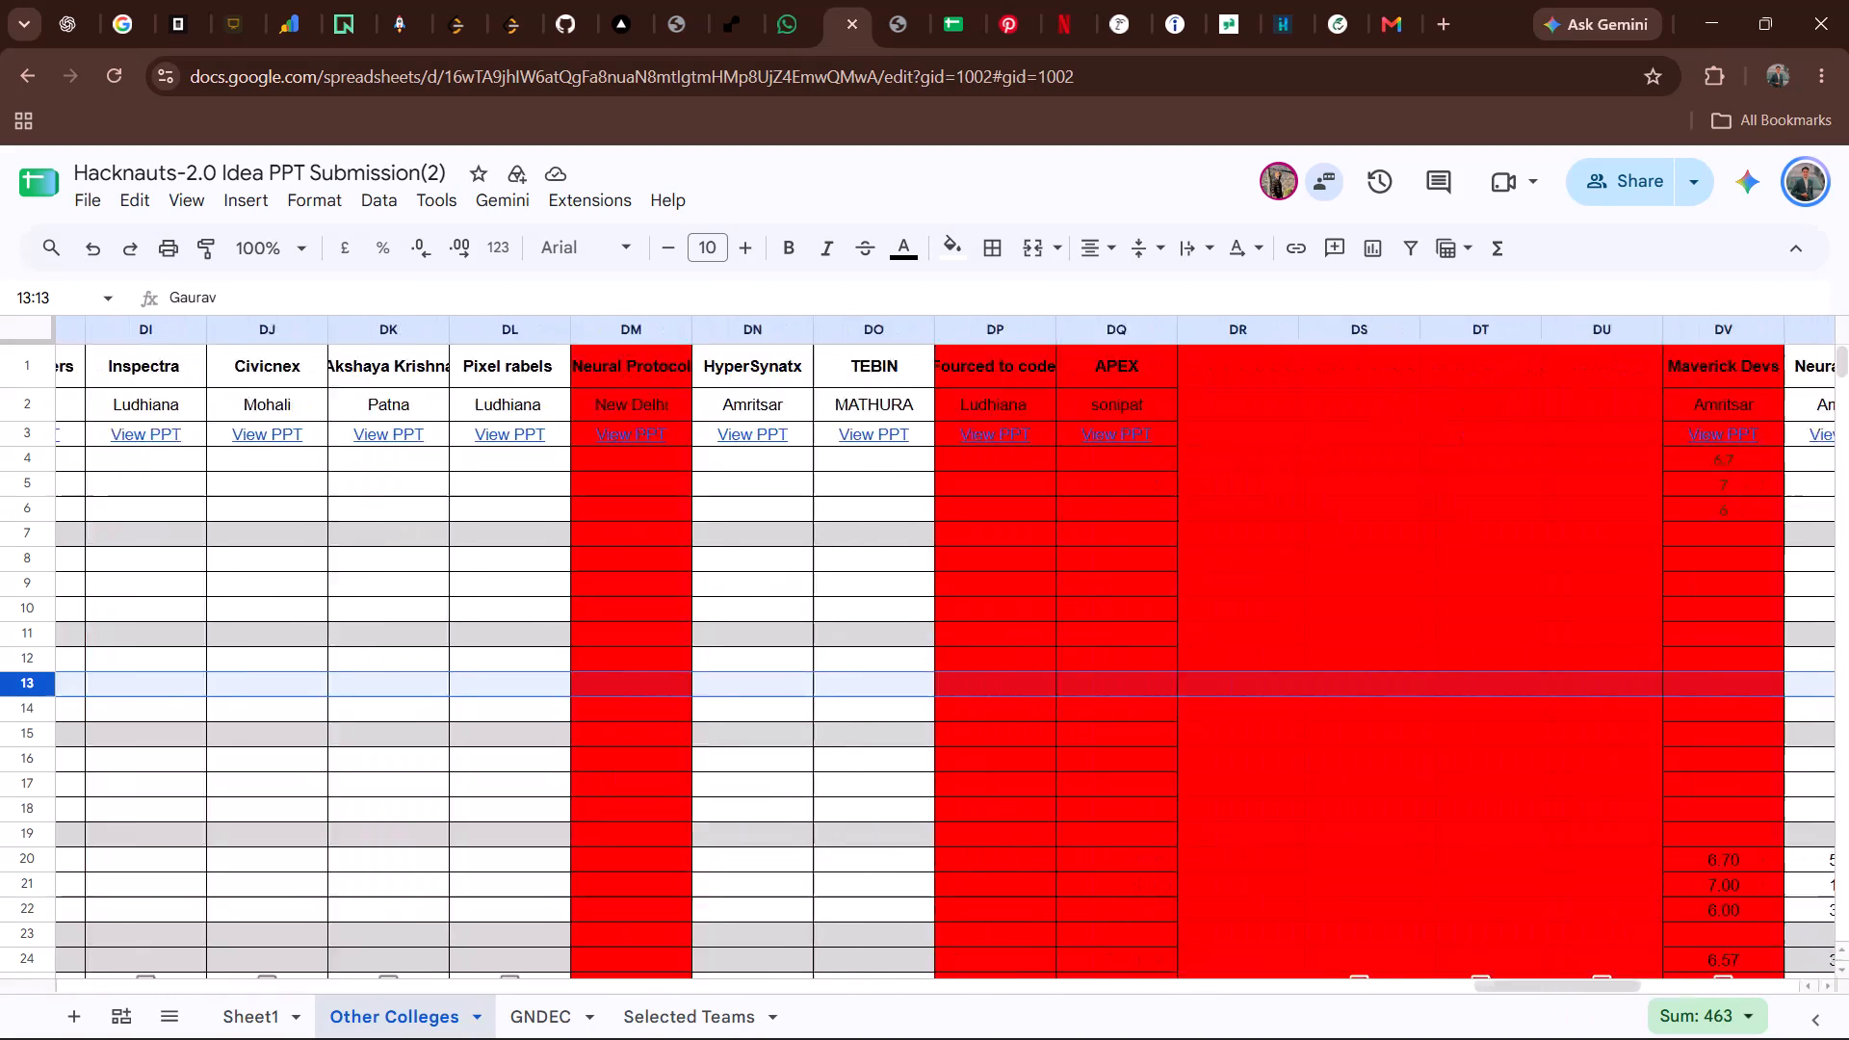
pyautogui.hscroll(10, 1210, 766)
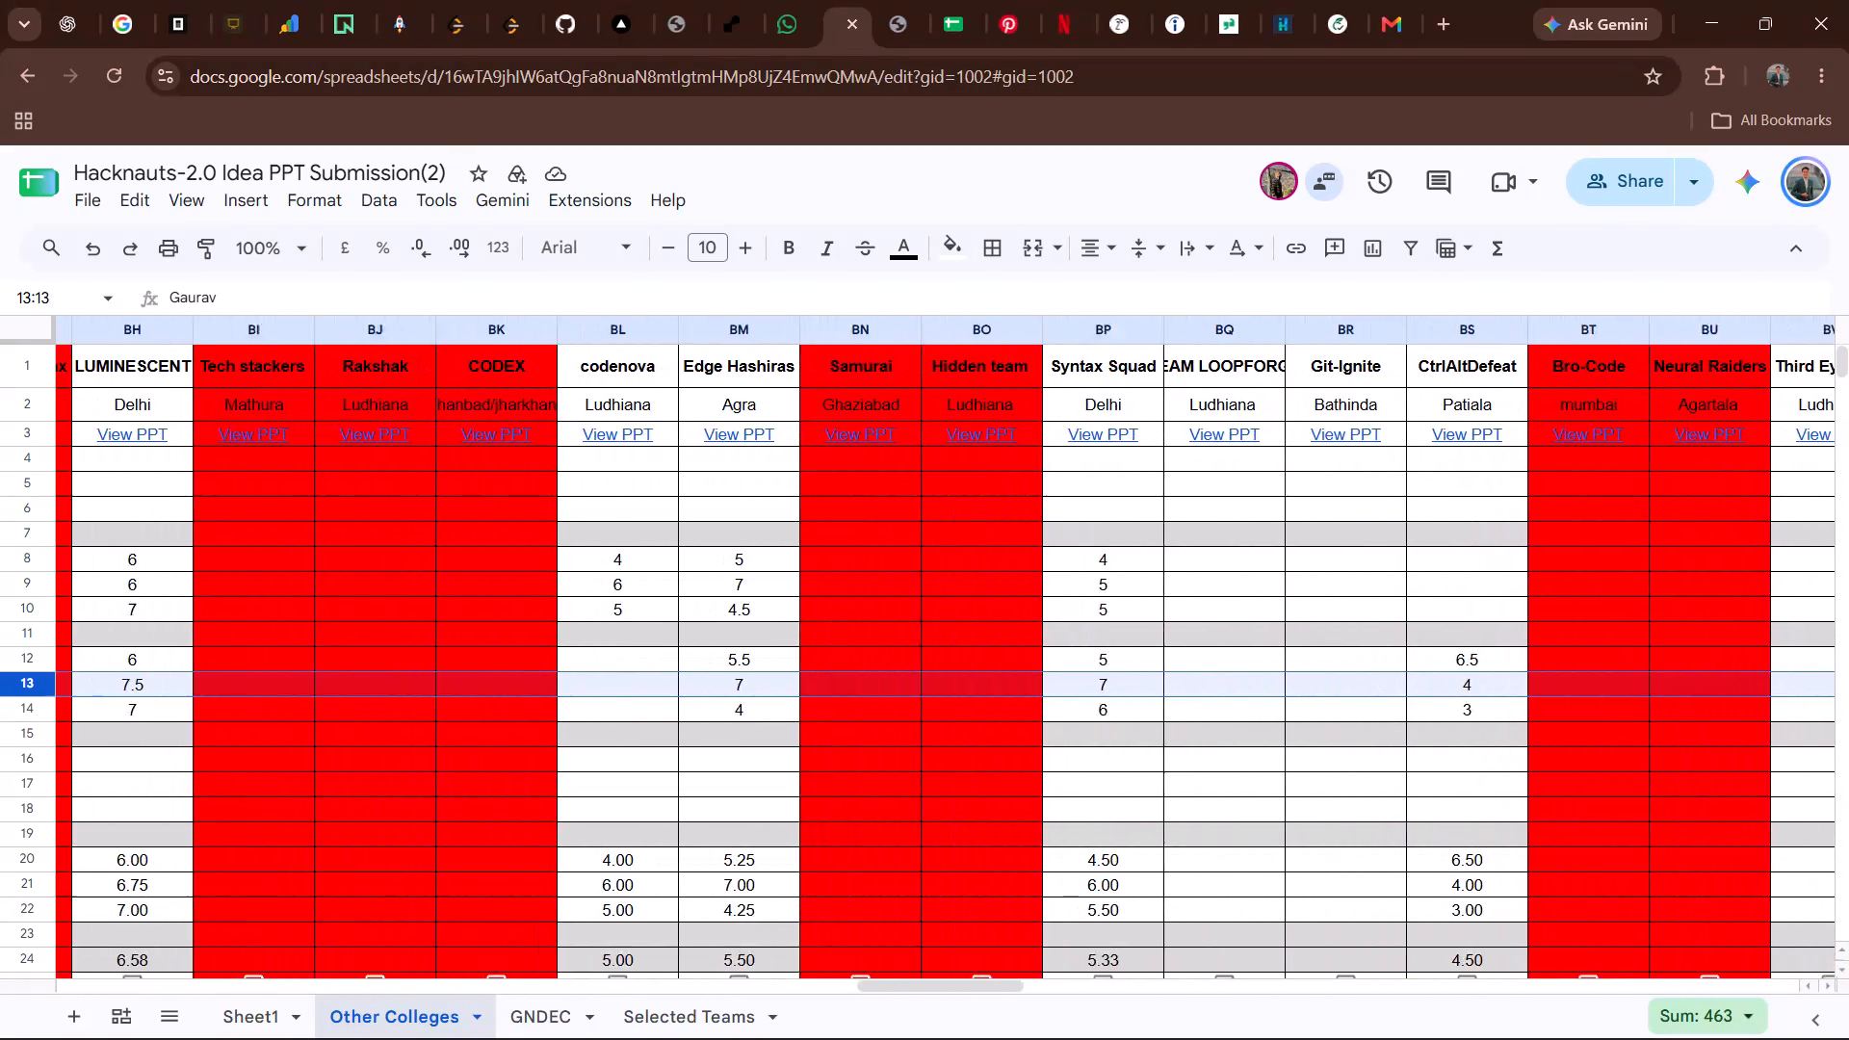